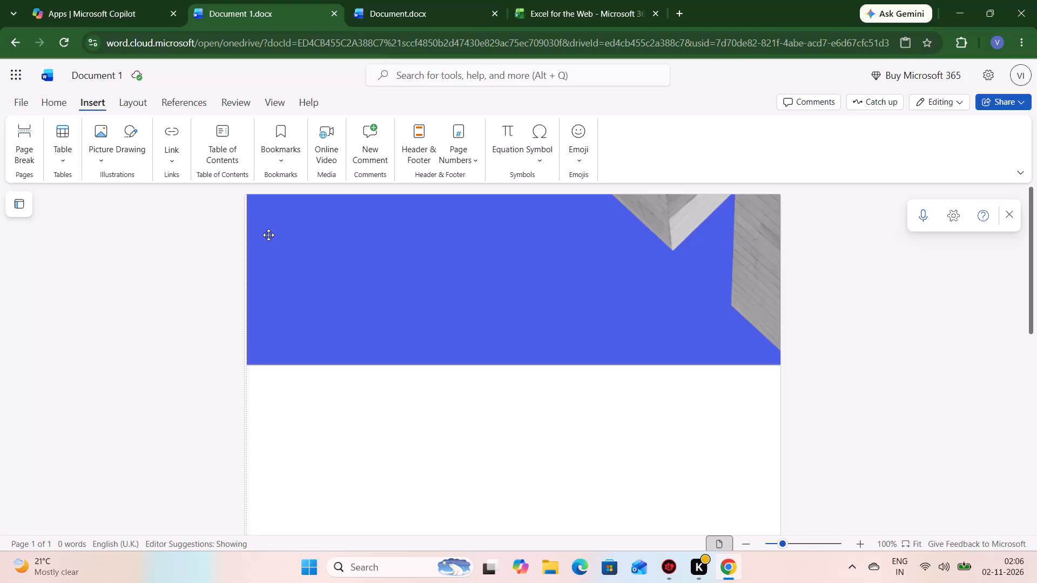
Paste the copied title "MODERN INDIA" onto the blue banner at the top of Document 1.
key(ctrl+v)
click(259, 225)
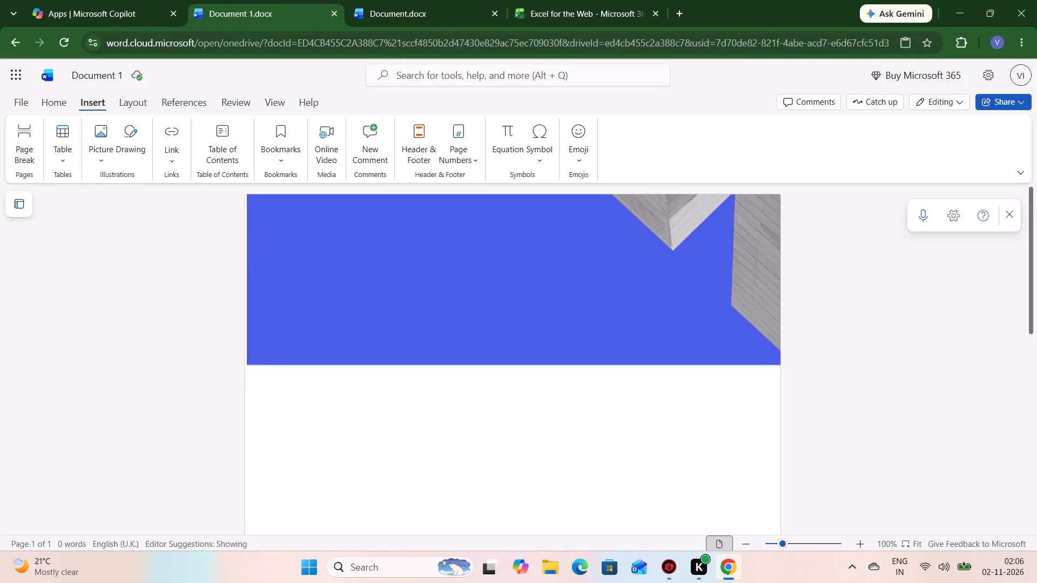
key(ctrl+v)
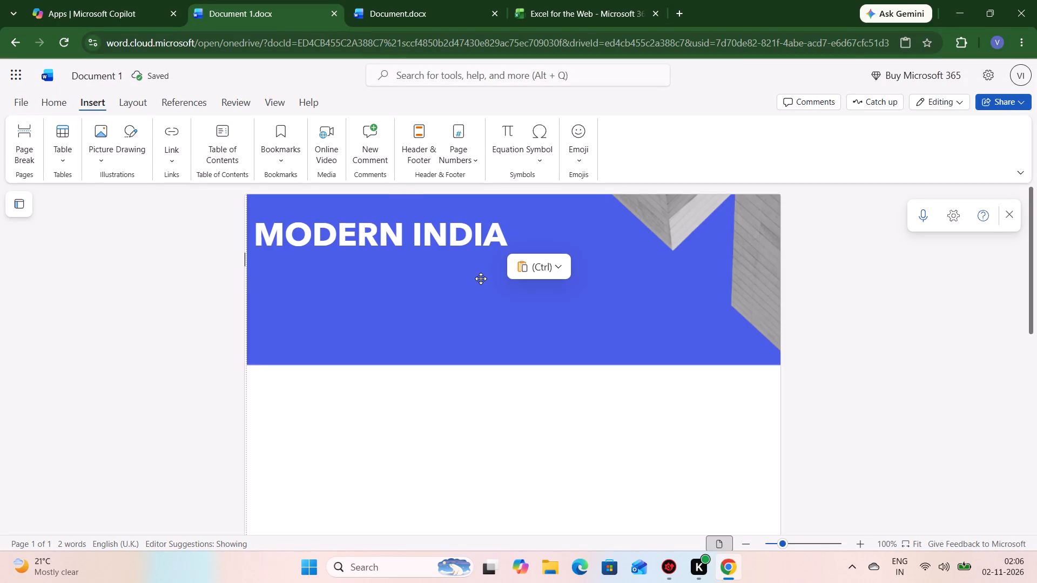
scroll(481, 289, up, 3)
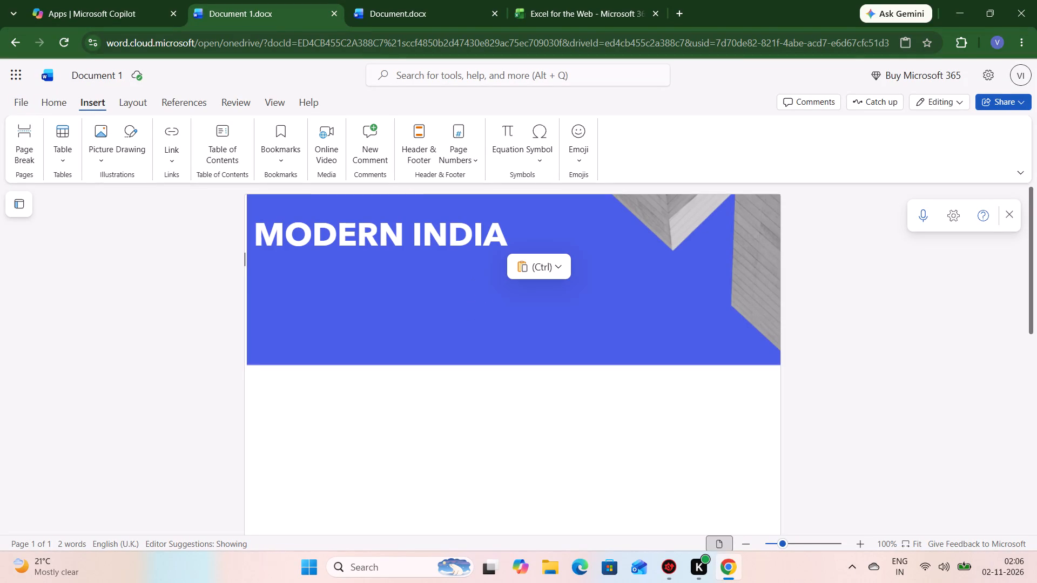
Start a new line below the "MODERN INDIA" title and indent it with spaces well across the banner.
key(space)
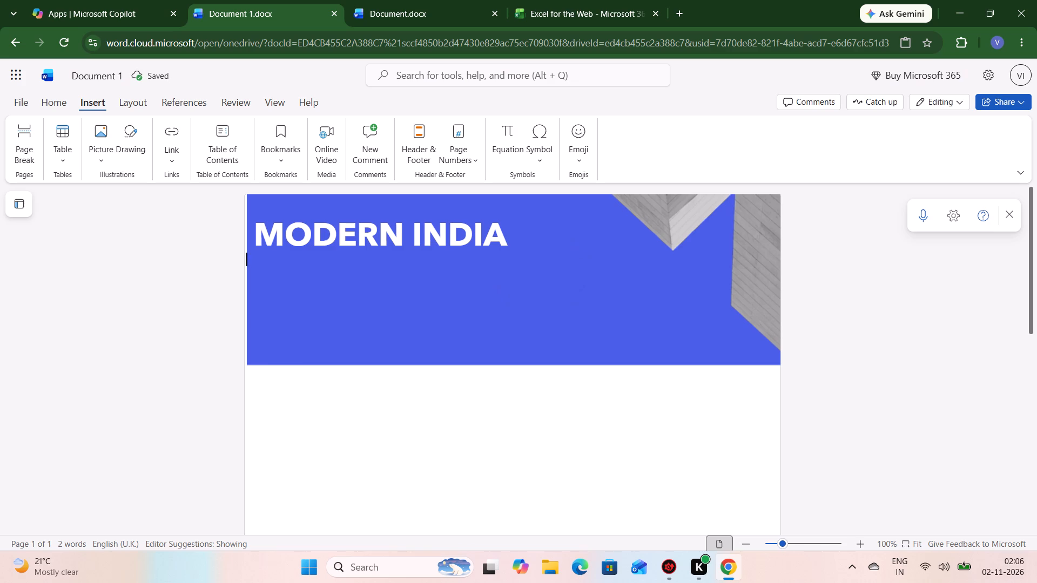
key(Return)
key(space)
key(space)
key(space)
key(space)
key(space)
key(space)
key(space)
key(space)
key(space)
key(space)
key(space)
key(space)
key(space)
key(space)
key(space)
key(space)
key(space)
key(space)
key(space)
key(space)
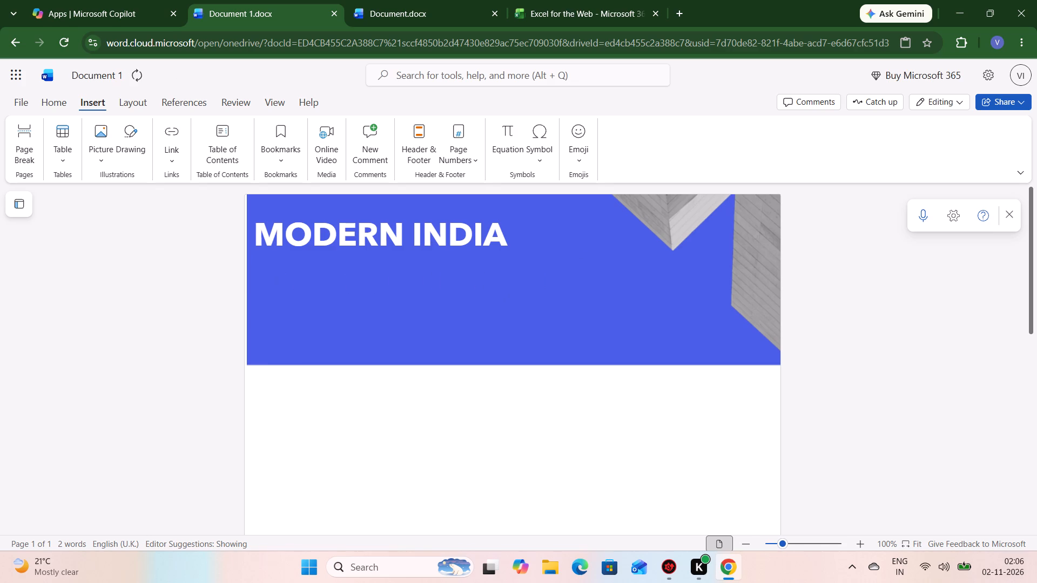
Copy the subtitle "Advent of Gandhi" from Document.docx and paste it on the indented banner line in Document 1.
click(383, 0)
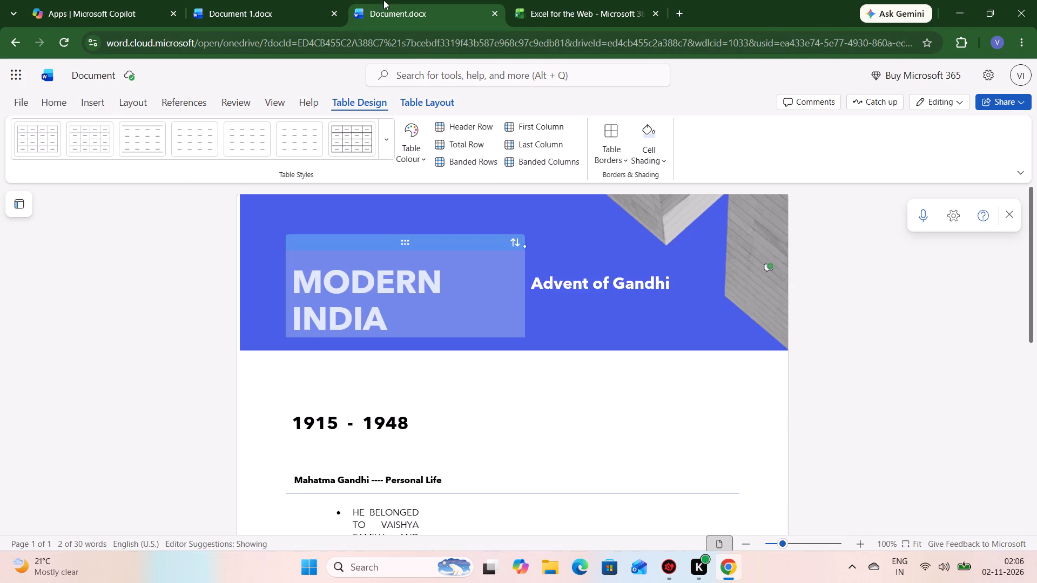
click(533, 279)
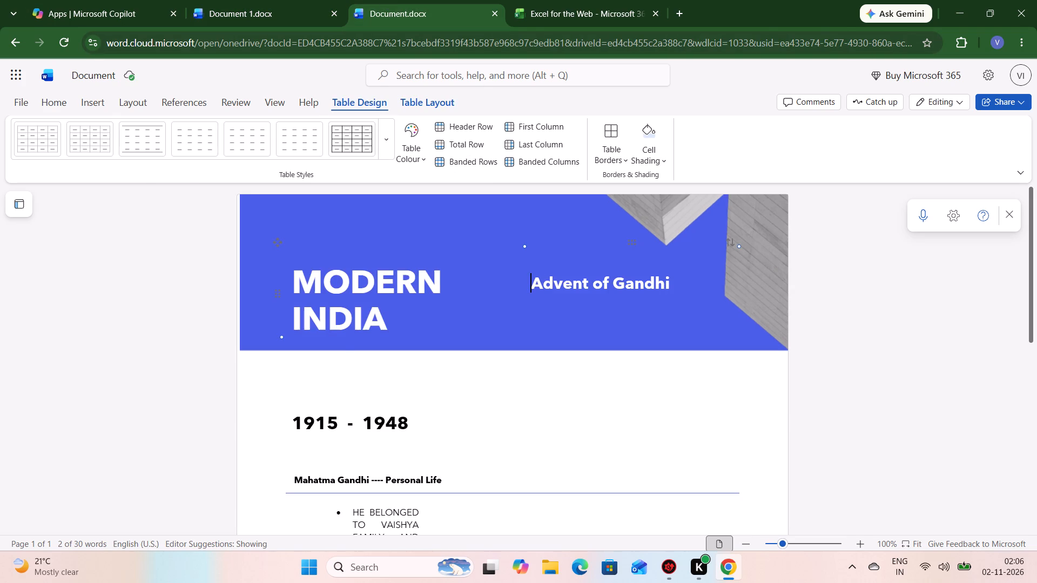
drag(533, 279, 672, 292)
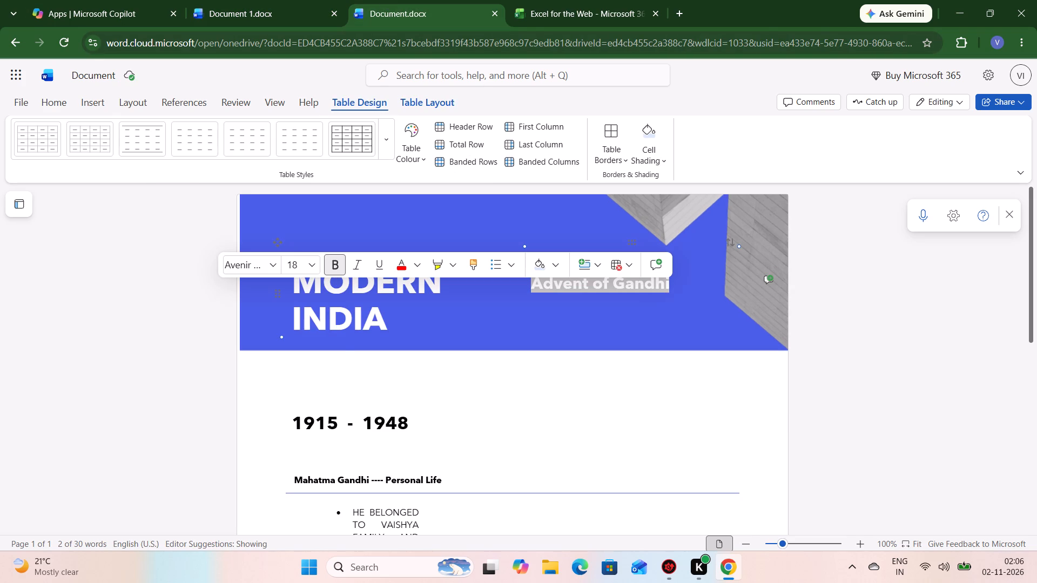
key(ctrl+c)
click(246, 2)
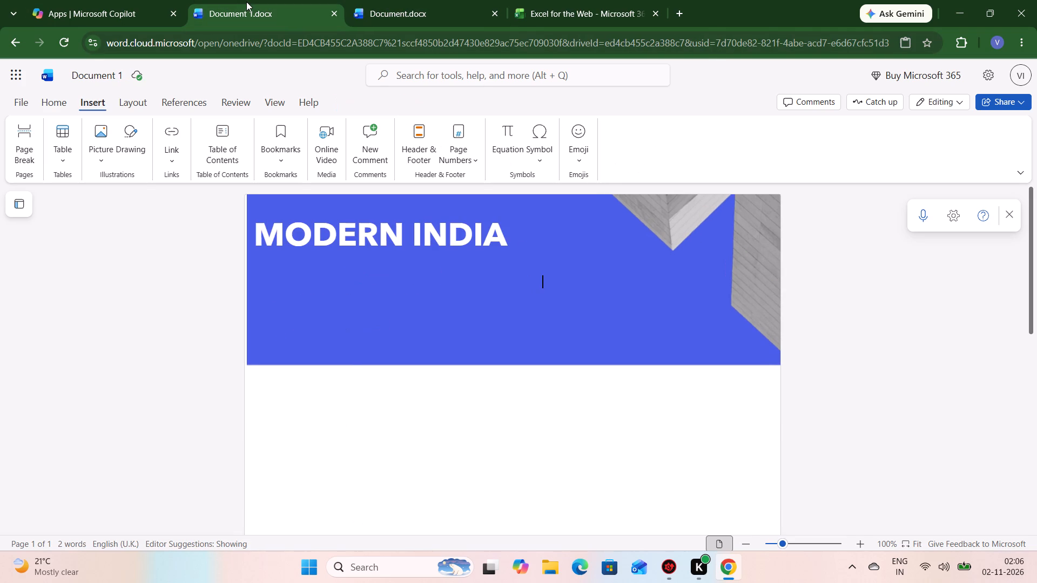
key(ctrl+v)
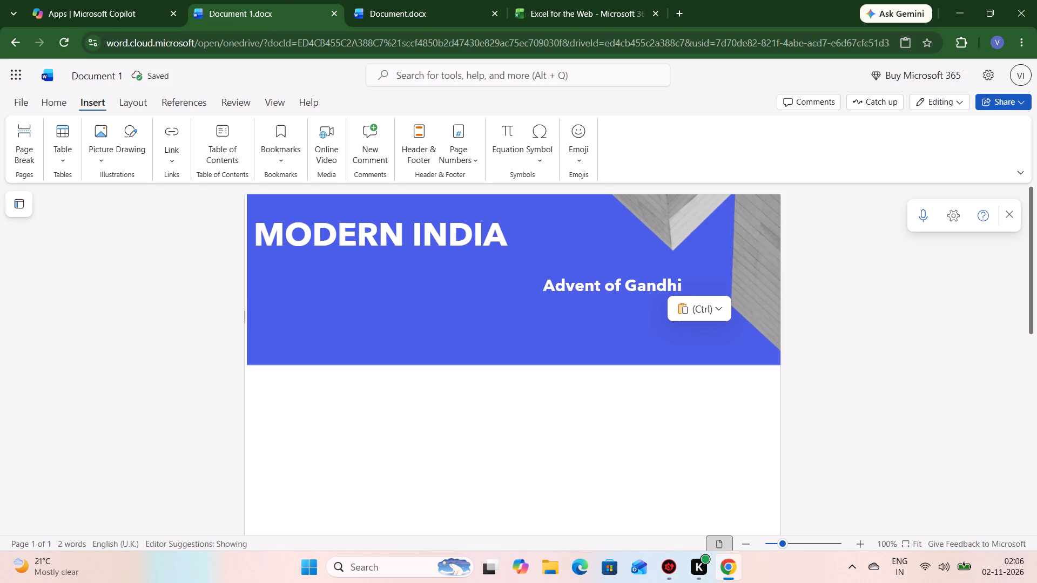
Copy the "1915 - 1948" and "Mahatma Gandhi ---- Personal Life" block from Document.docx and paste it below the banner in Document 1.
click(428, 5)
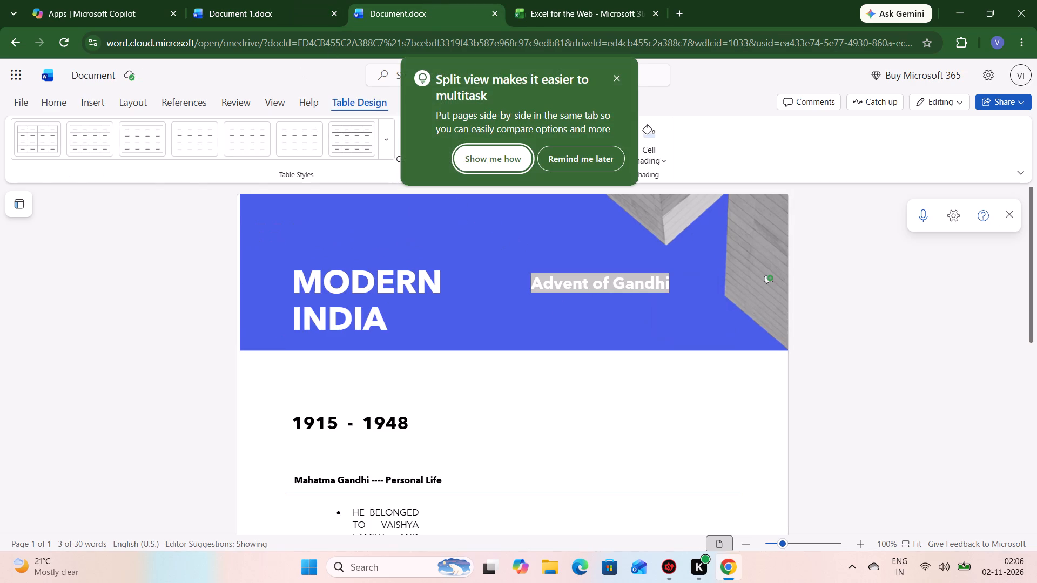
click(261, 3)
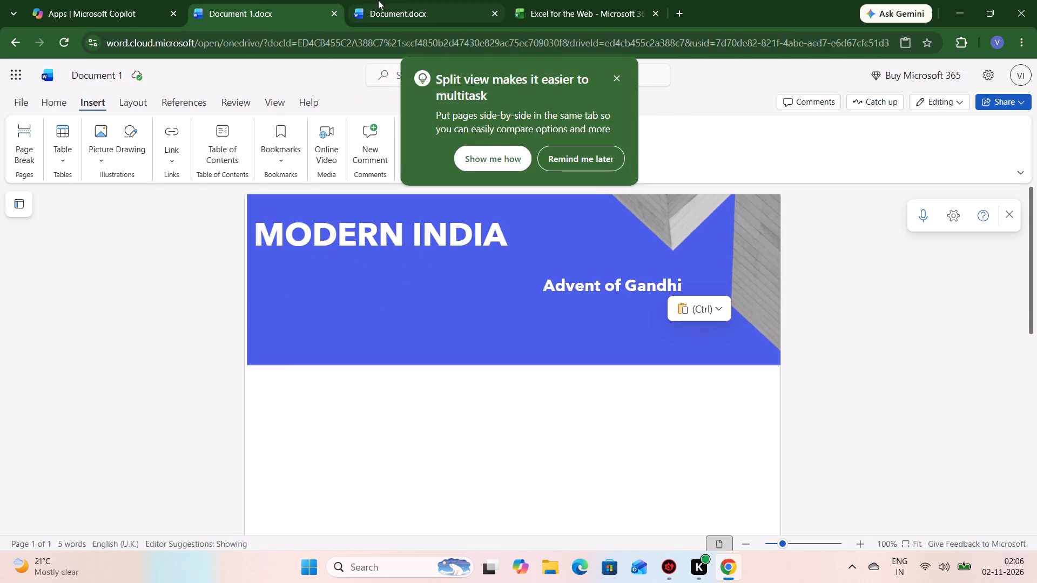
click(378, 0)
click(297, 424)
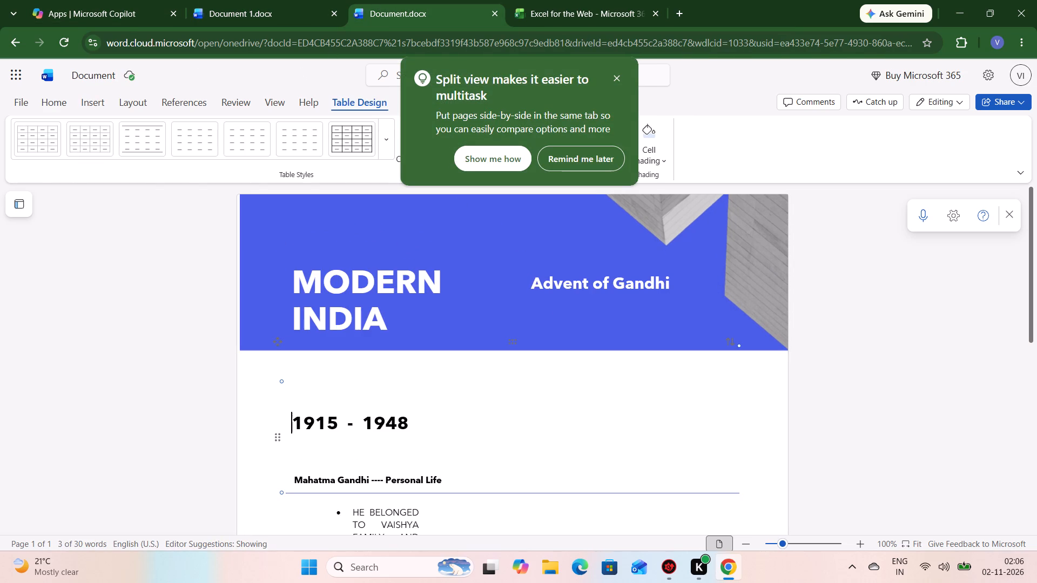
key(ctrl+a)
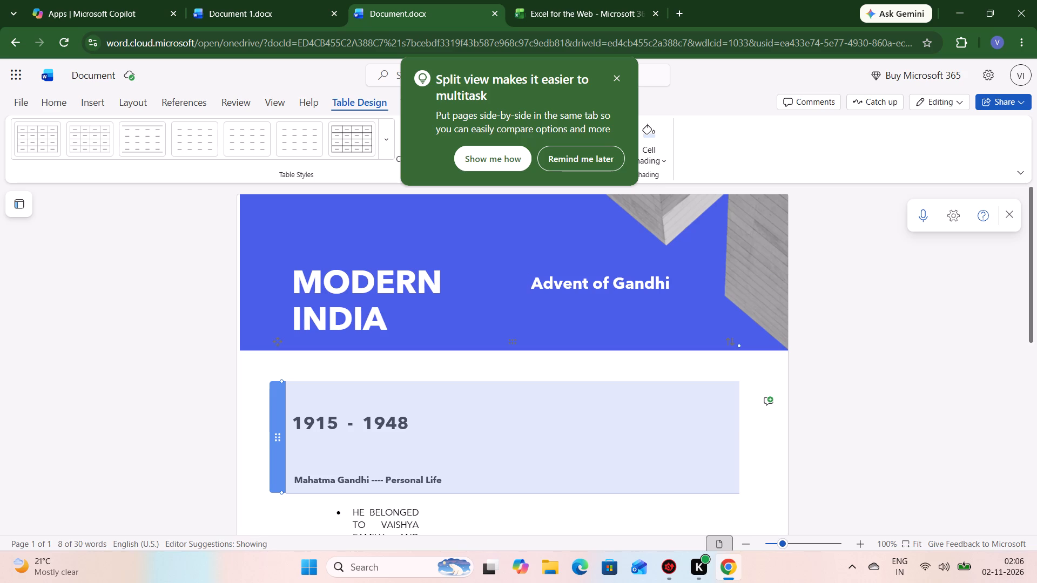
key(ctrl+c)
click(252, 0)
click(303, 412)
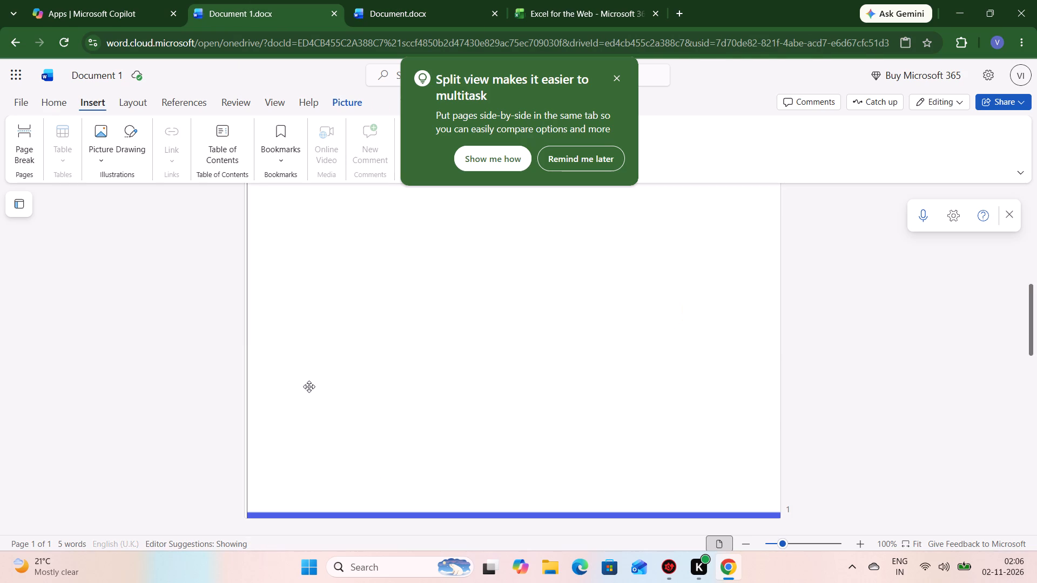
scroll(321, 535, up, 3)
click(617, 77)
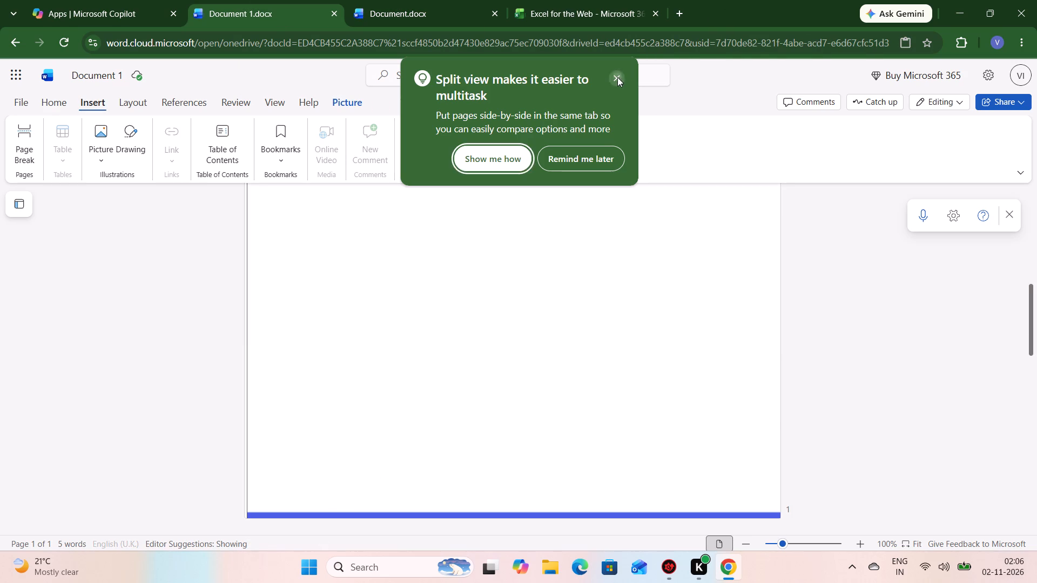
scroll(365, 377, up, 7)
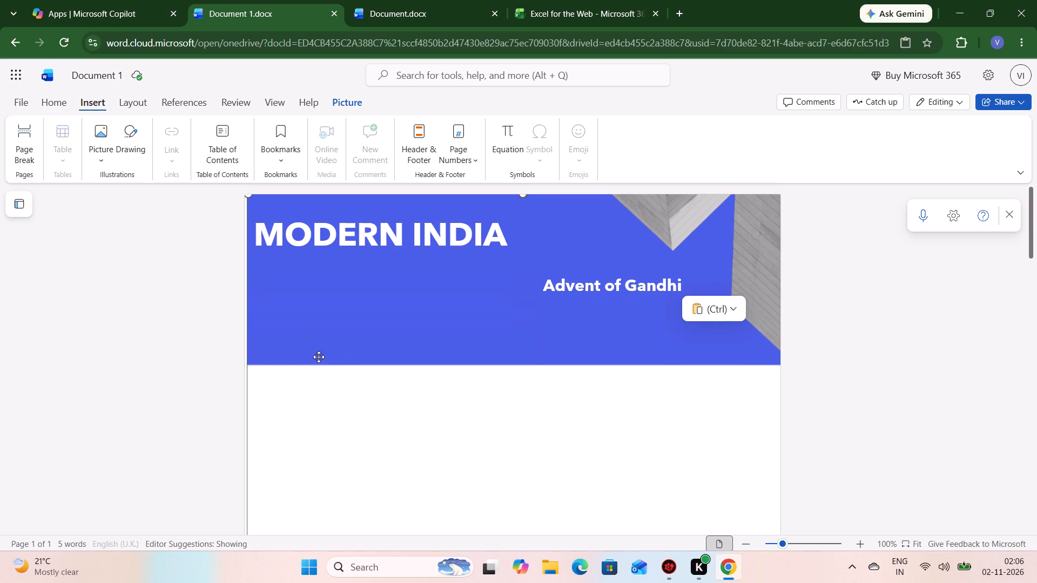
click(322, 335)
click(345, 310)
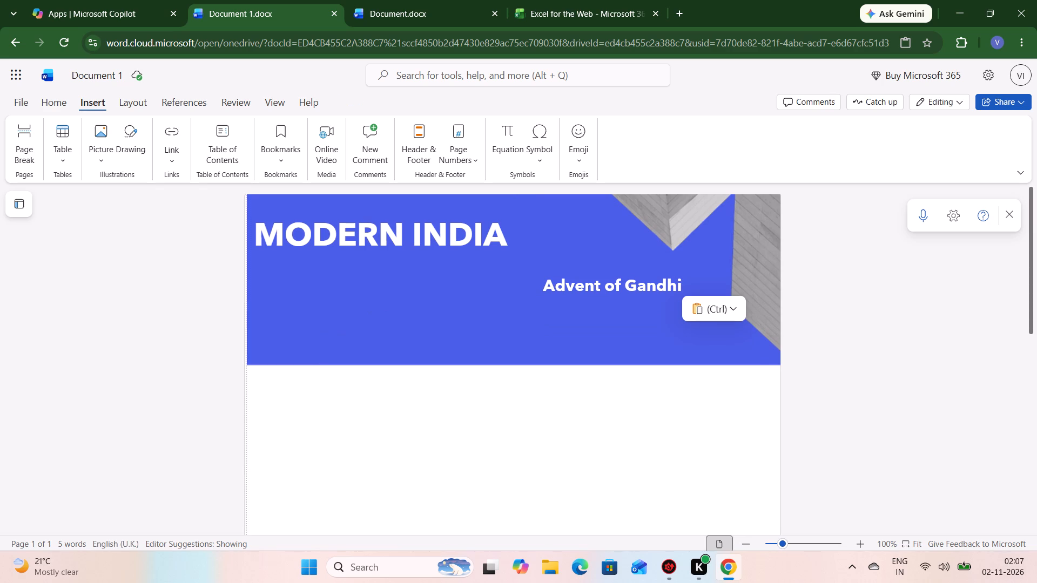
key(Return)
key(Return)
key(Return)
key(Return)
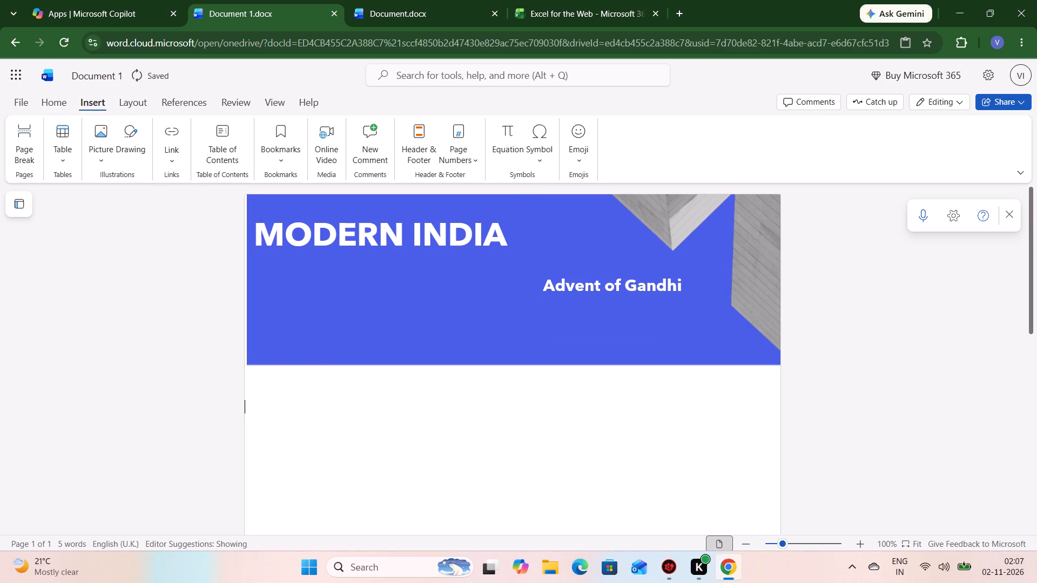
key(ctrl+v)
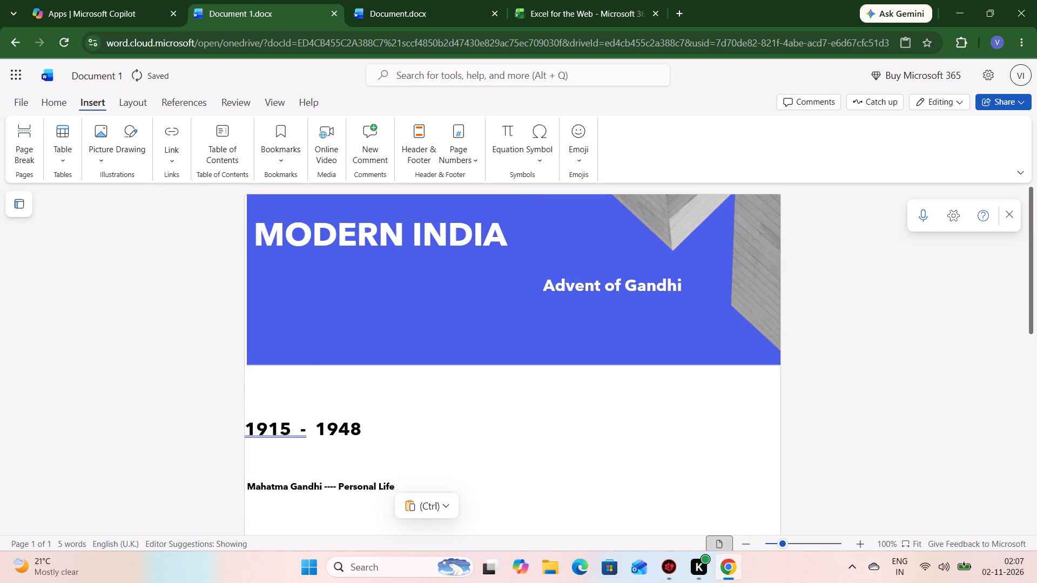
Indent the "1915 - 1948" heading from the page edge with six leading spaces.
click(251, 429)
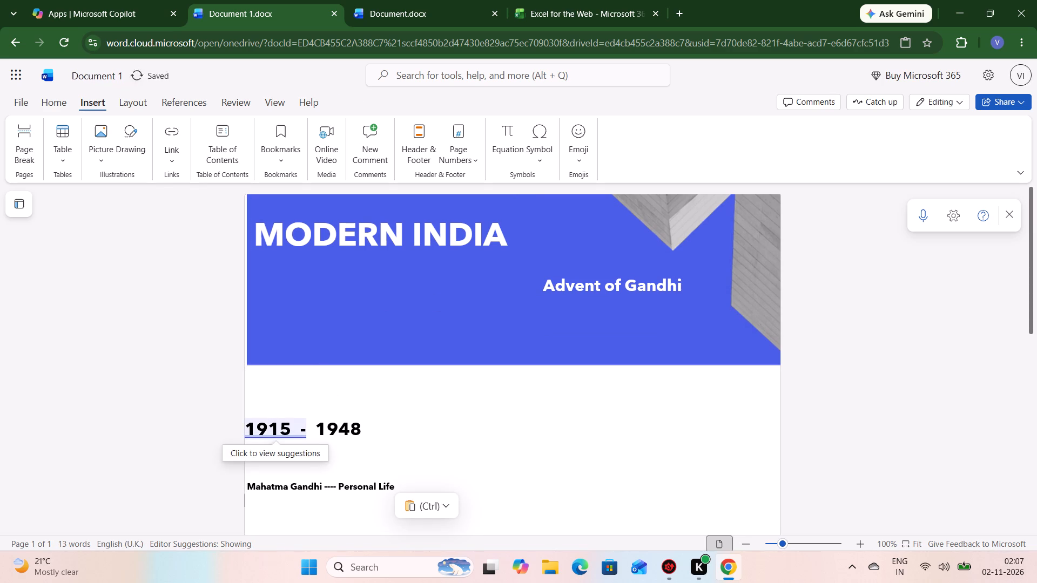
key(space)
key(space)
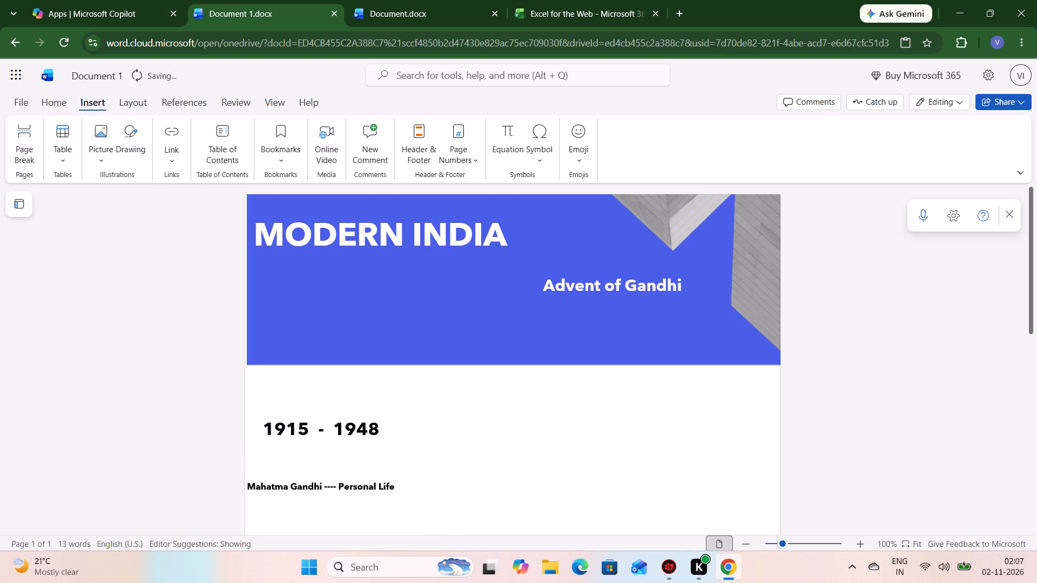
key(space)
key(space)
key(space)
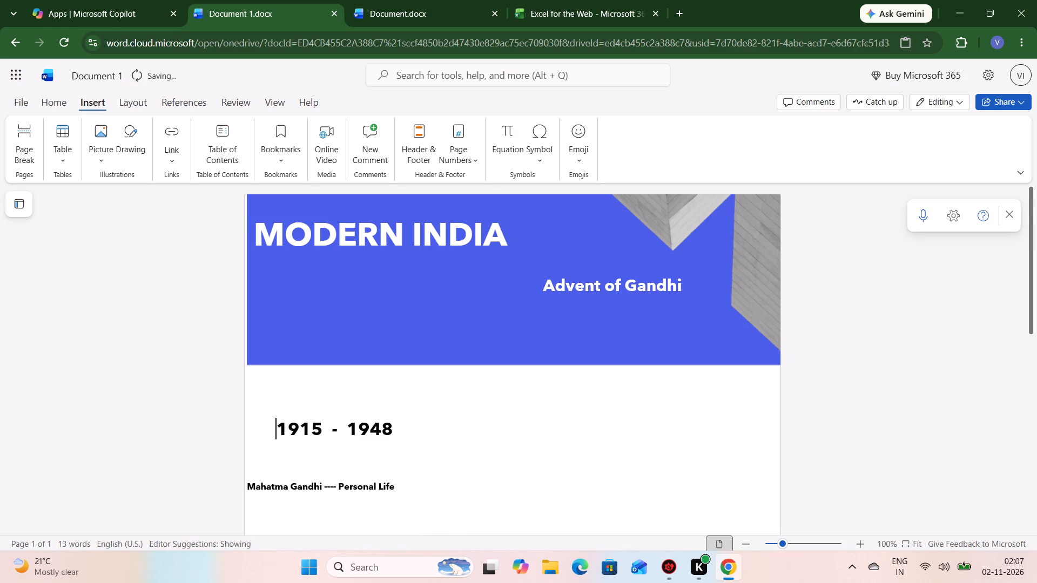
key(space)
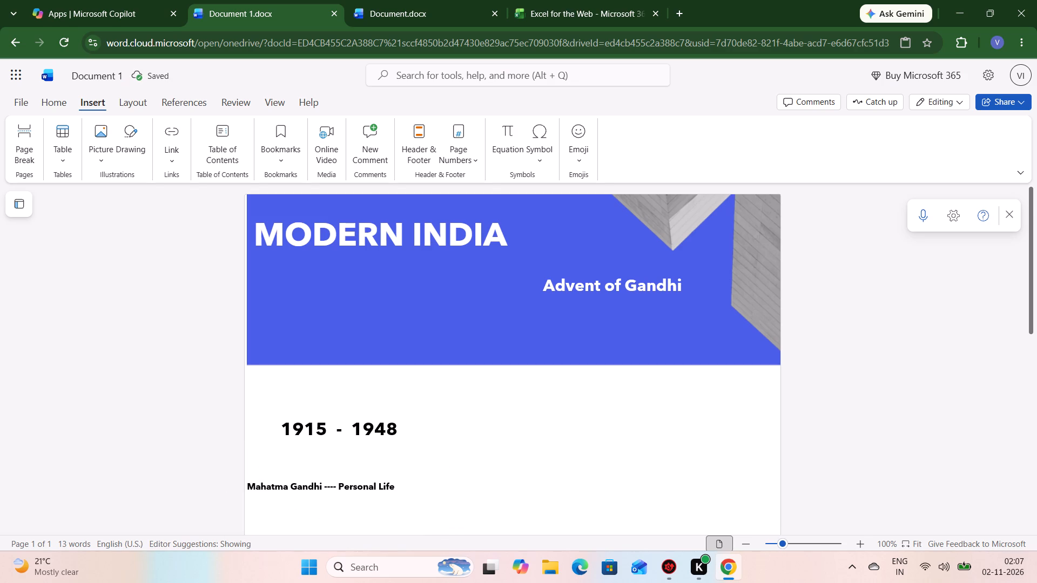
Indent the "Mahatma Gandhi ---- Personal Life" line with leading spaces to roughly align with the date heading above.
click(247, 488)
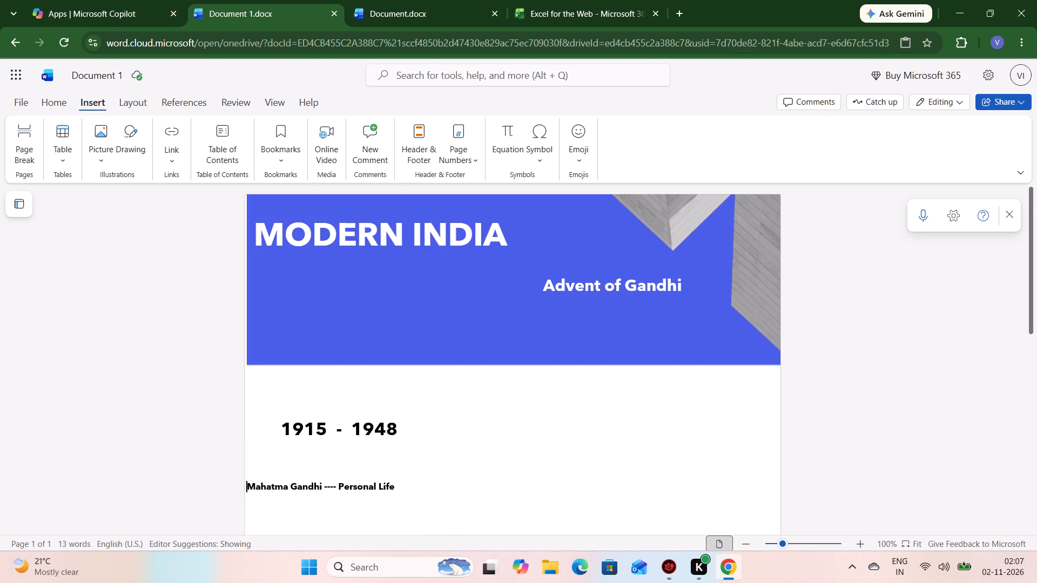
key(space)
key(space)
key(space)
key(space)
key(space)
key(space)
key(space)
key(space)
key(space)
key(space)
key(space)
key(space)
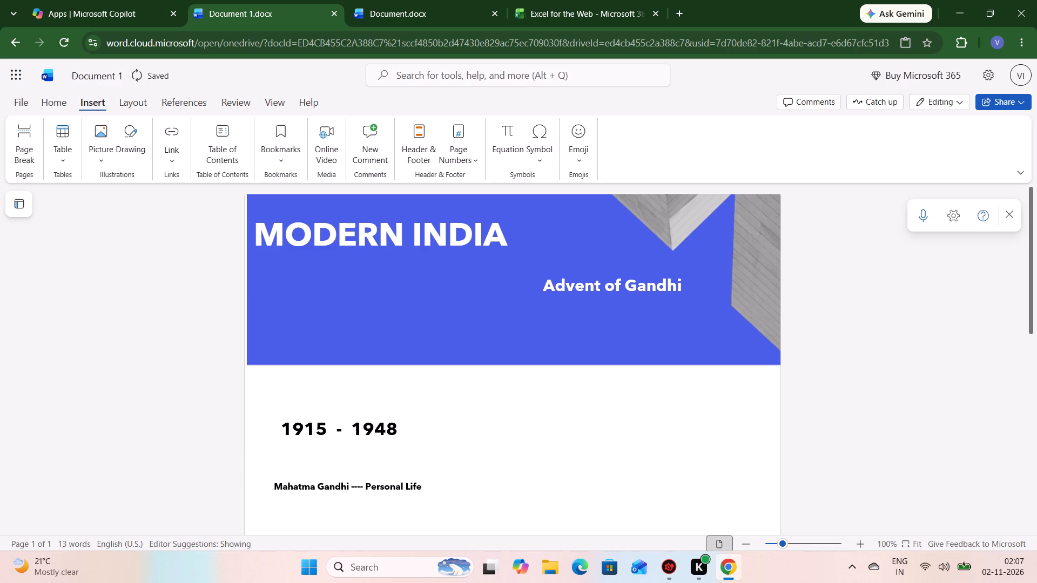
key(space)
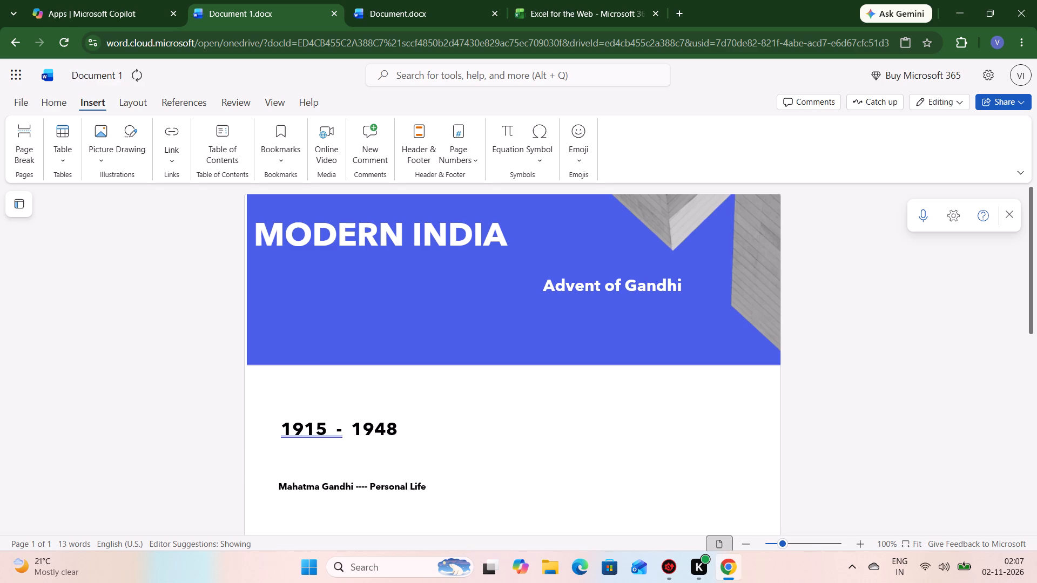
Ignore the grammar suggestion on "1915 -" in the date heading.
click(298, 438)
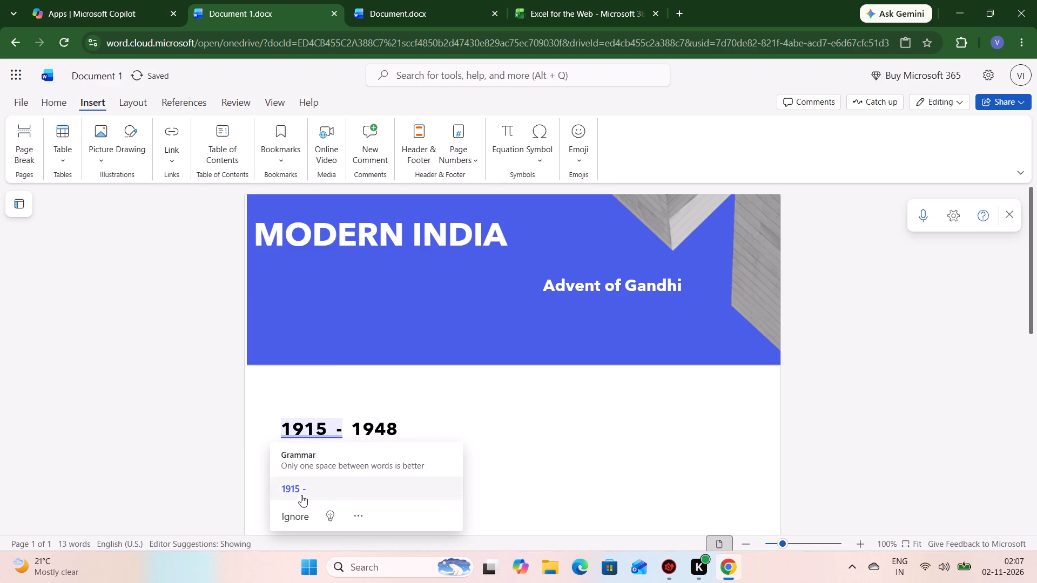
click(302, 515)
Examine how the bulleted paragraph below the "Mahatma Gandhi ---- Personal Life" heading is laid out in Document.docx.
scroll(446, 464, down, 2)
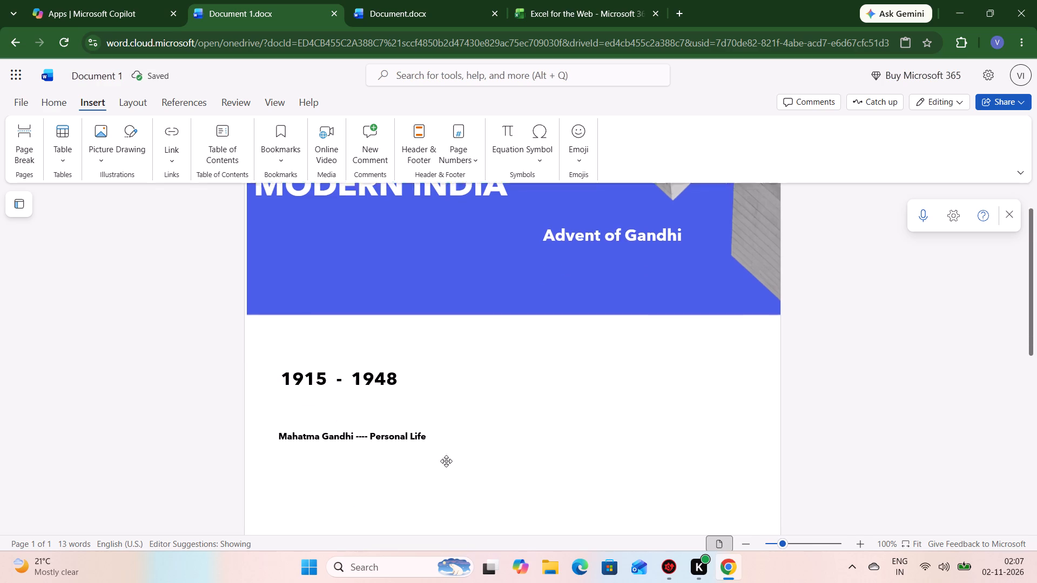
click(456, 0)
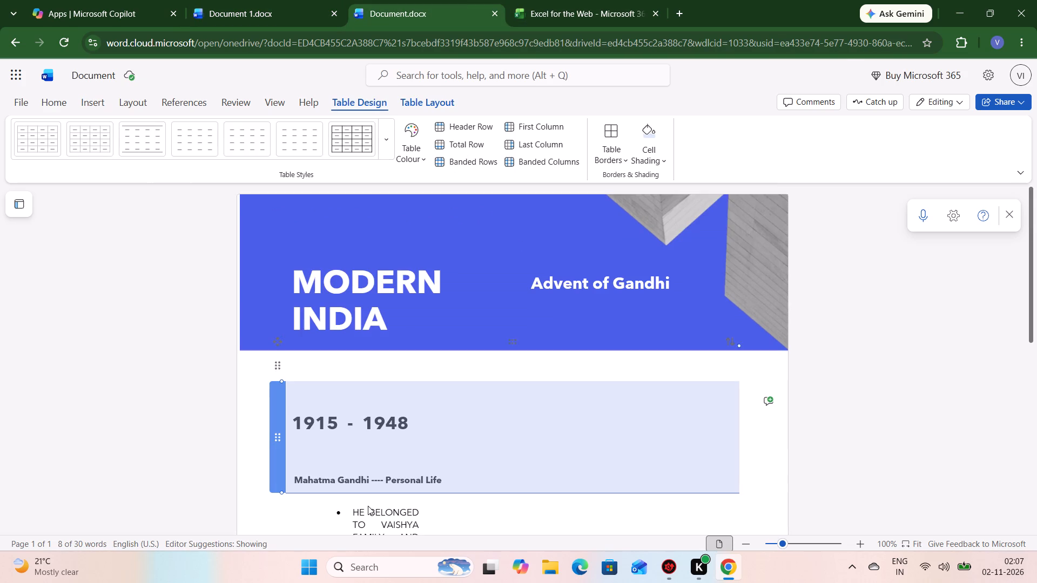
scroll(384, 482, down, 2)
click(546, 358)
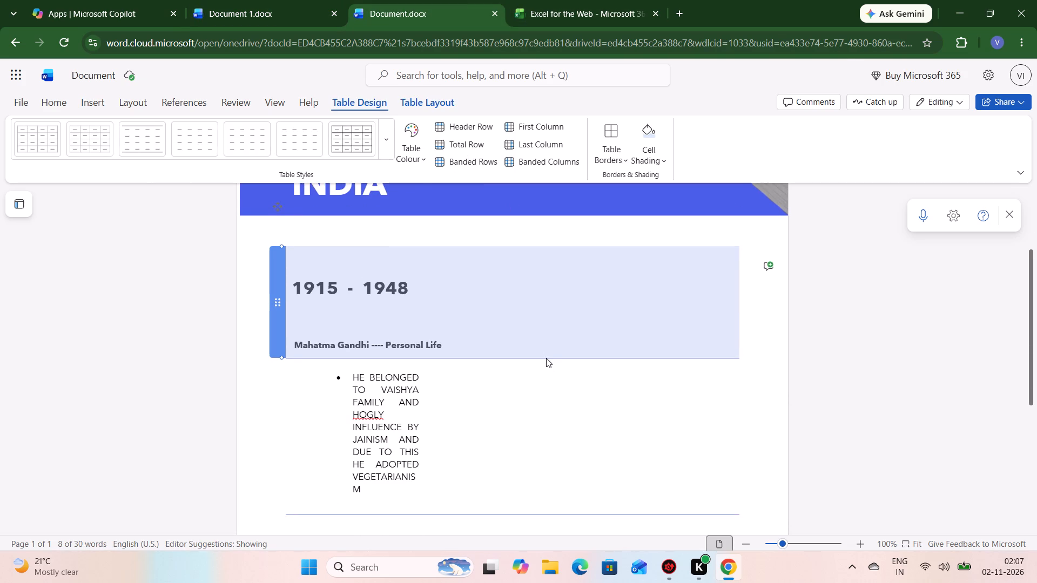
click(546, 358)
click(544, 360)
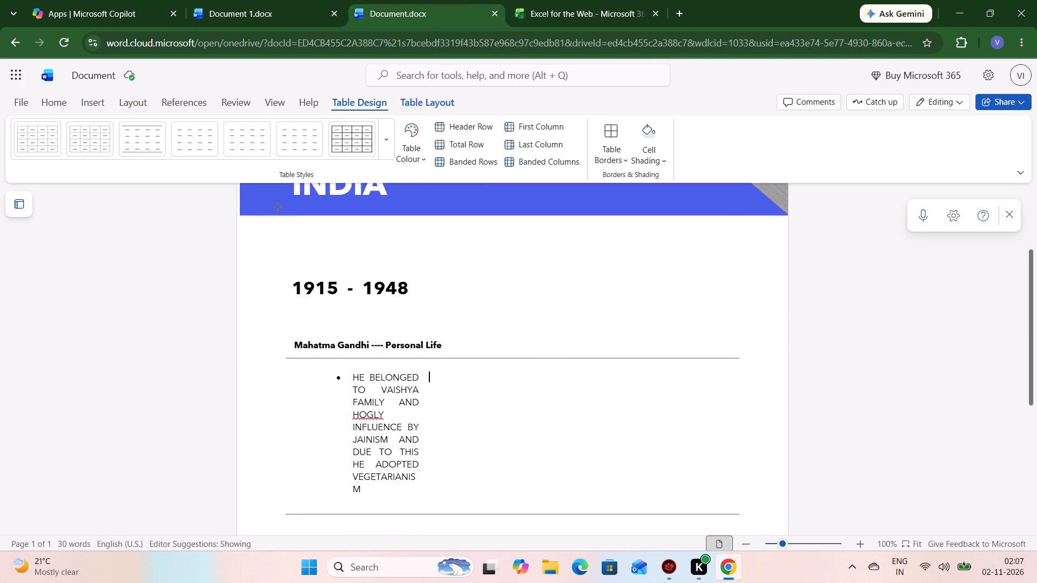
click(239, 0)
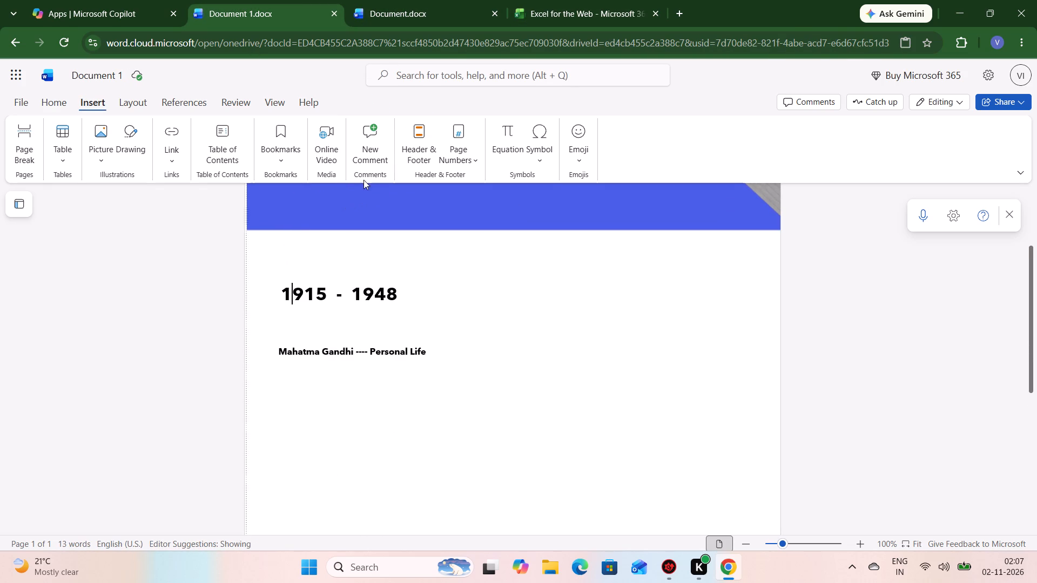
Insert a 1x1 table just below the "Mahatma Gandhi ---- Personal Life" line in Document 1.
click(449, 360)
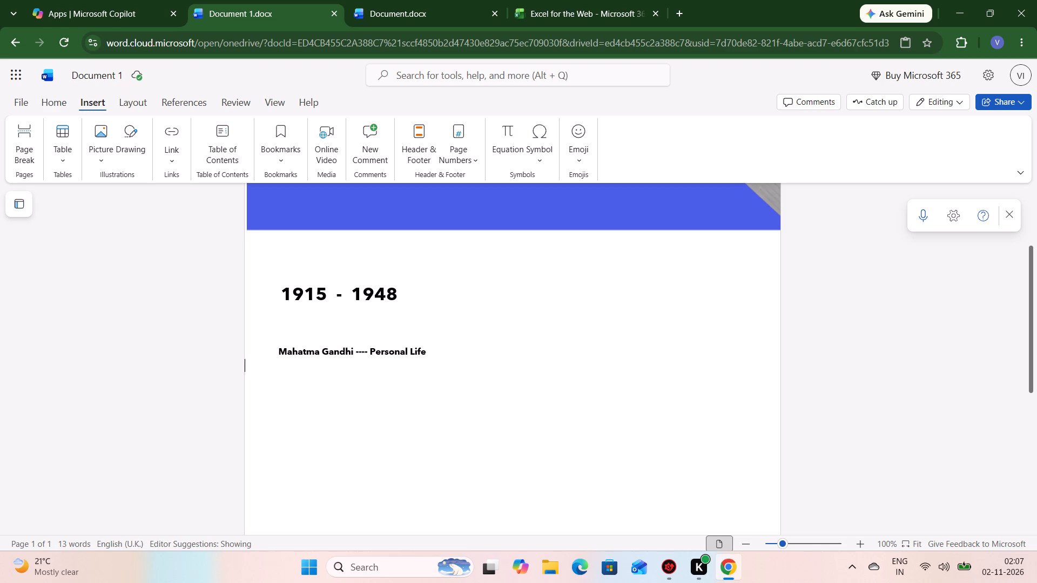
key(space)
key(space)
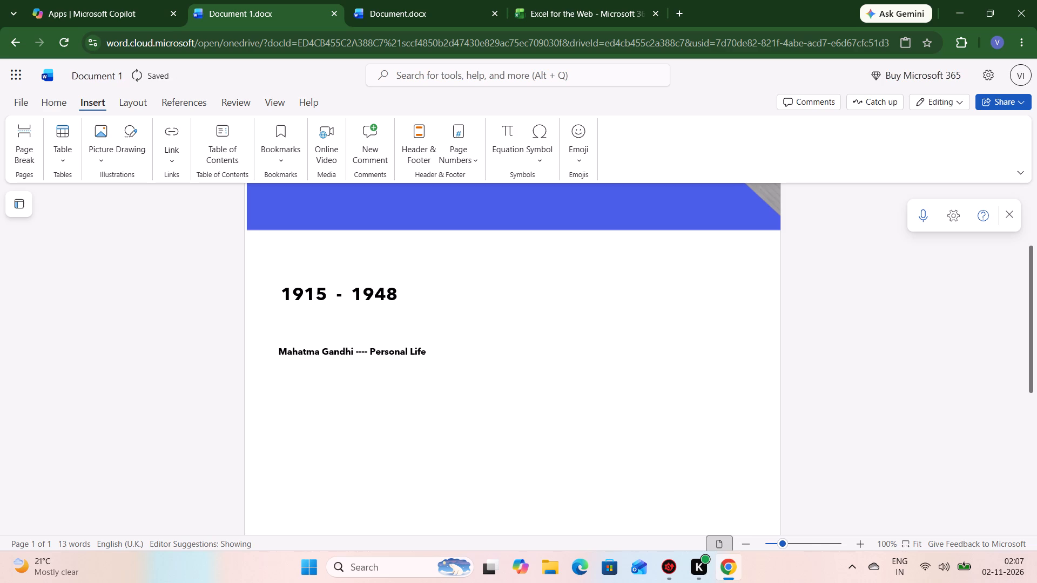
key(BackSpace)
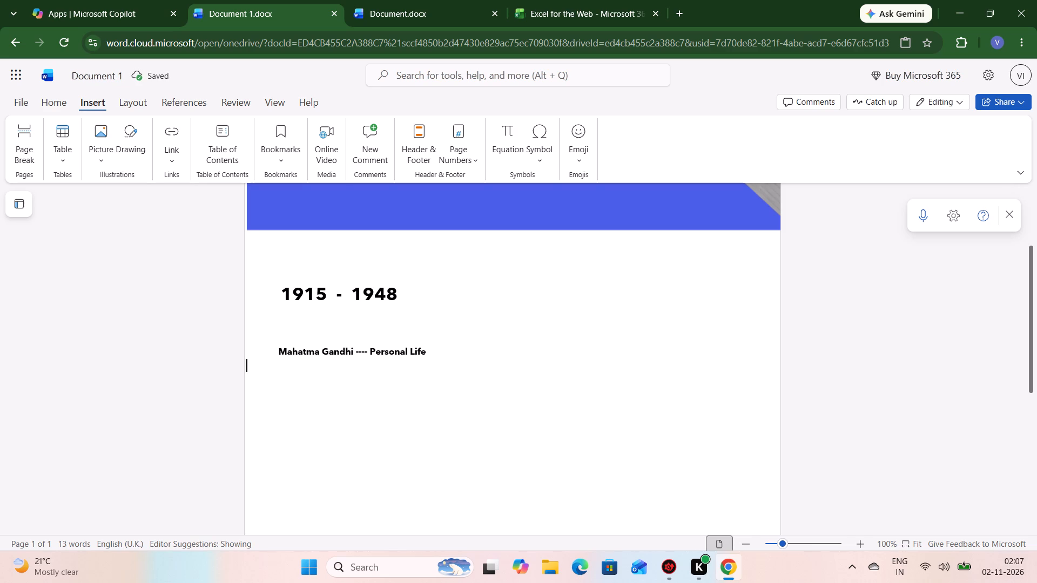
key(Return)
key(Return)
key(BackSpace)
click(60, 134)
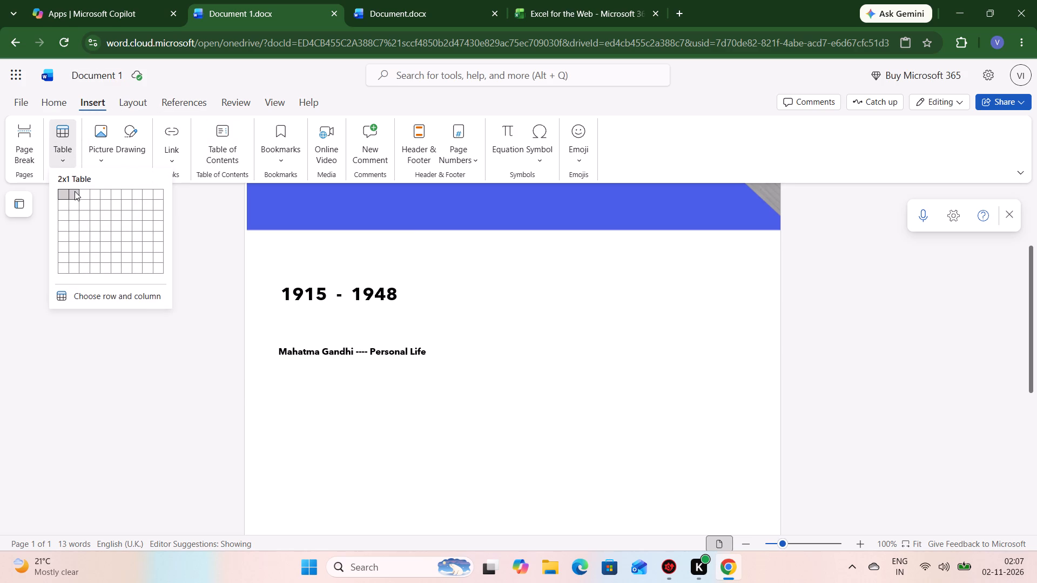
click(59, 191)
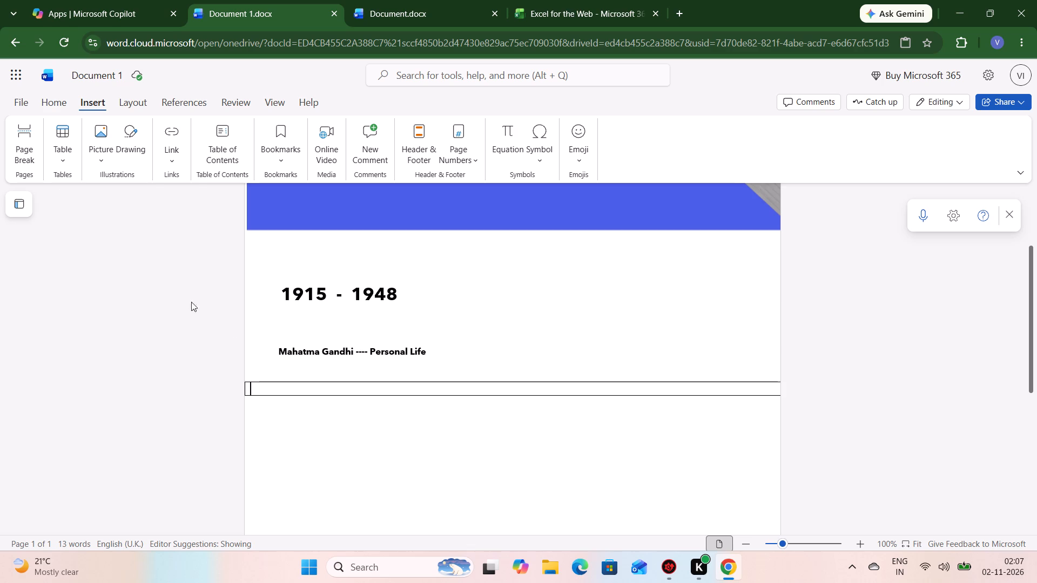
Stretch the new single-cell table's row downward to make a tall box below the Personal Life line.
click(322, 380)
click(439, 391)
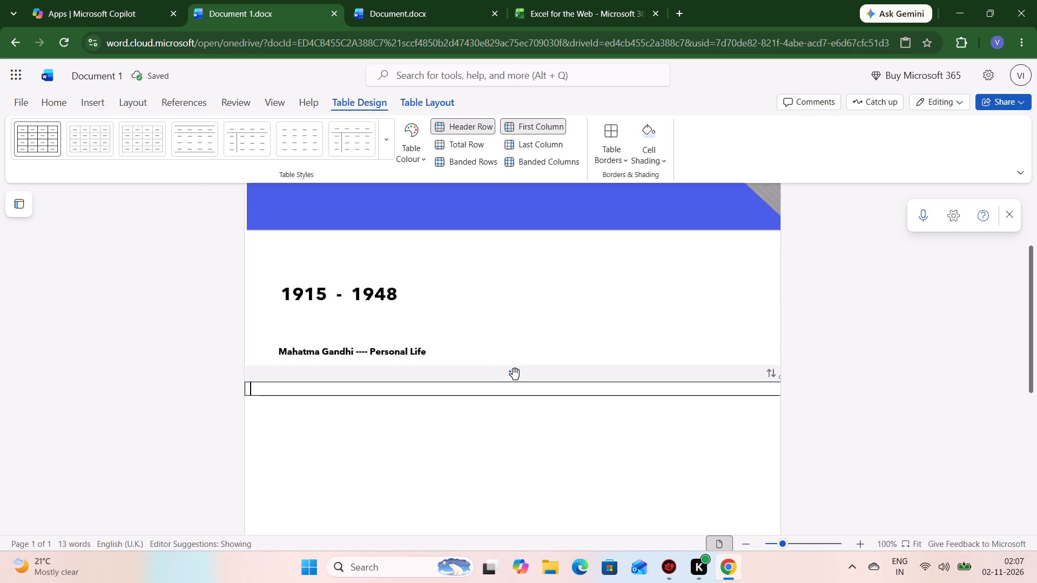
drag(516, 374, 515, 336)
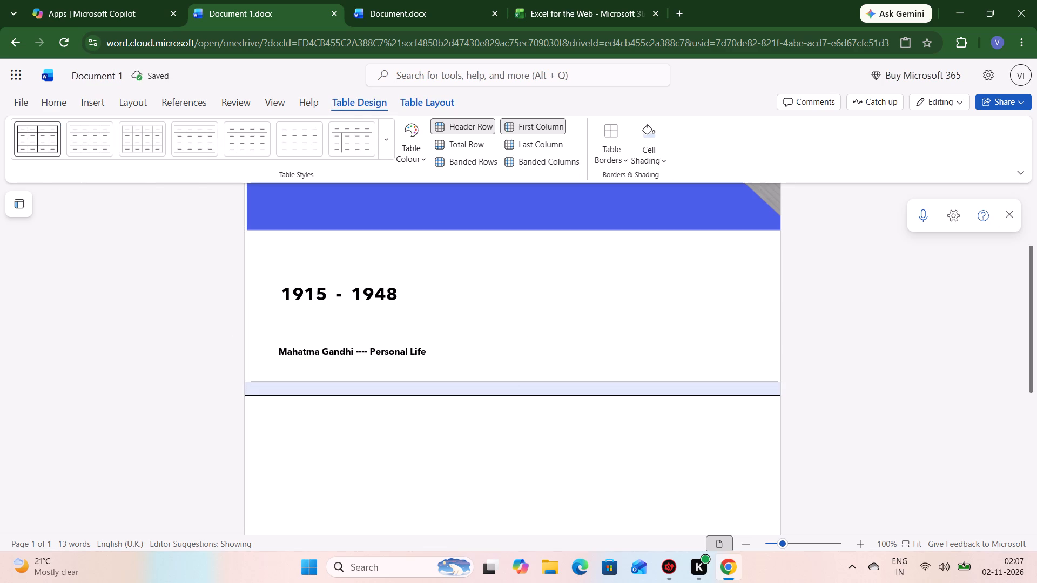
drag(514, 394, 516, 480)
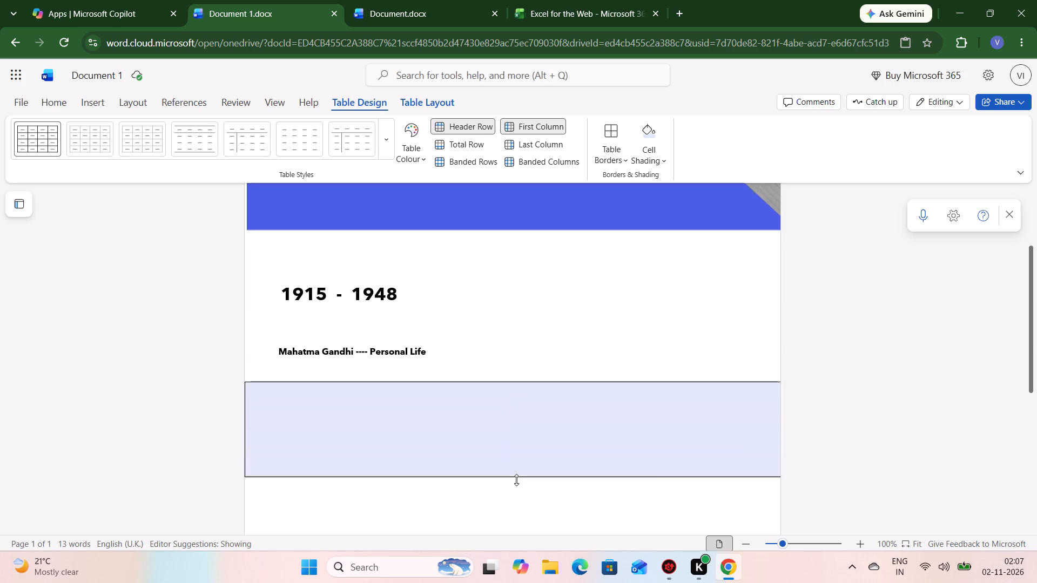
drag(516, 480, 516, 480)
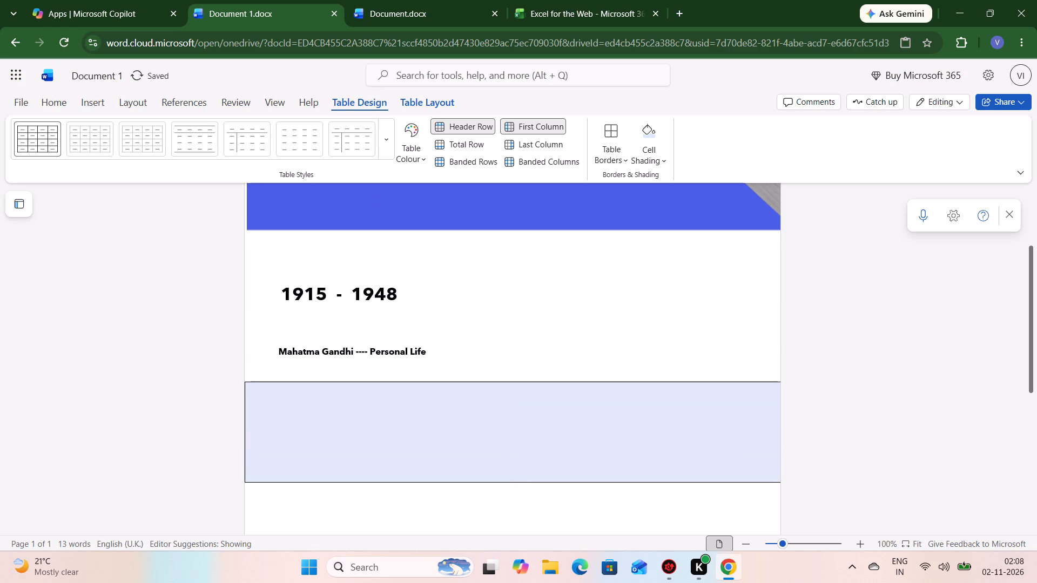
click(206, 308)
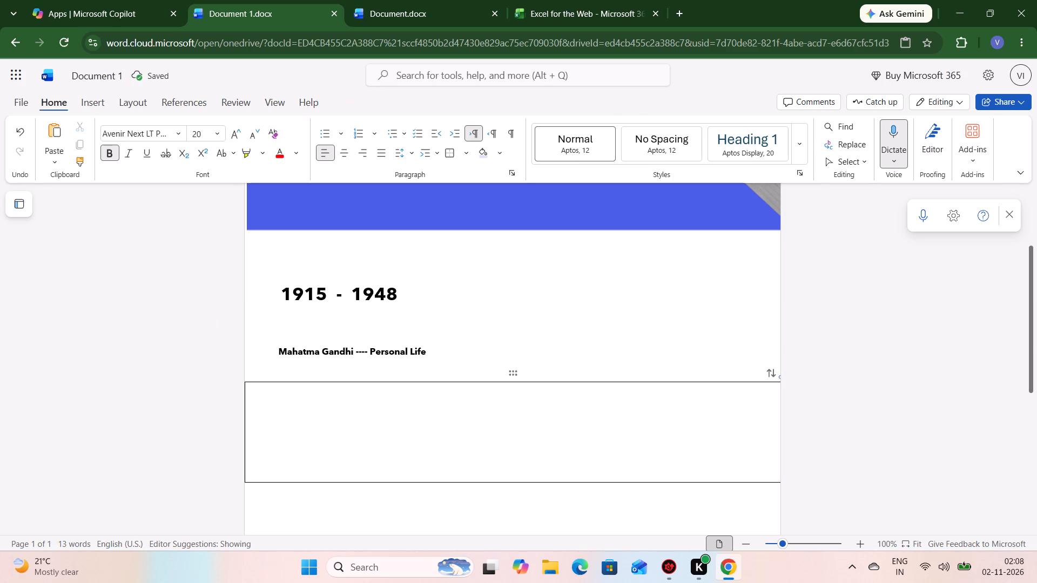
Start a bulleted line on the second line of the table cell, indented with leading spaces.
scroll(300, 380, down, 1)
click(287, 343)
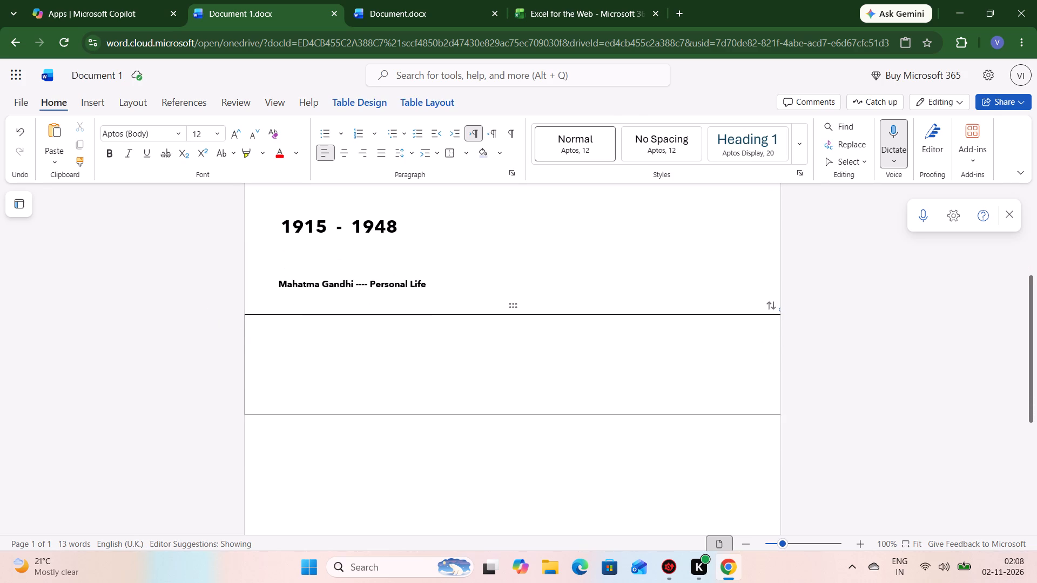
key(Return)
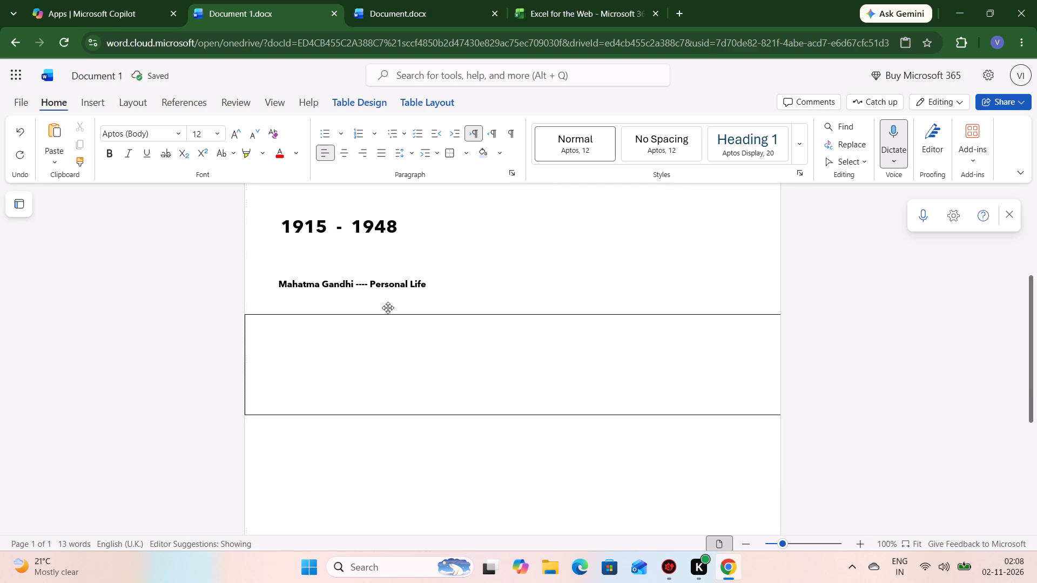
key(space)
text(v)
key(BackSpace)
key(space)
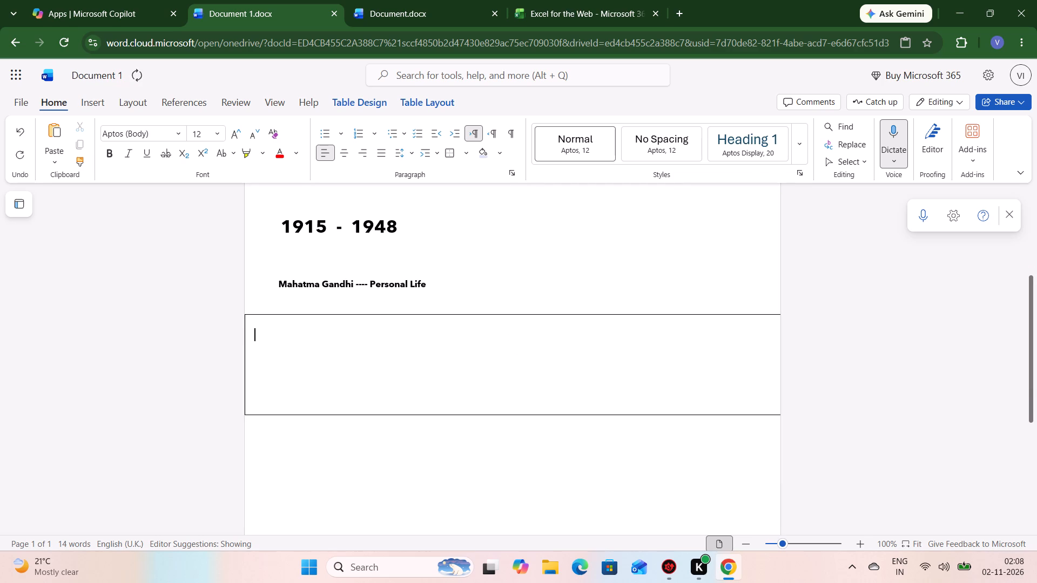
key(space)
key(space)
key(space)
key(space)
key(space)
key(space)
key(space)
key(space)
key(space)
key(space)
click(326, 133)
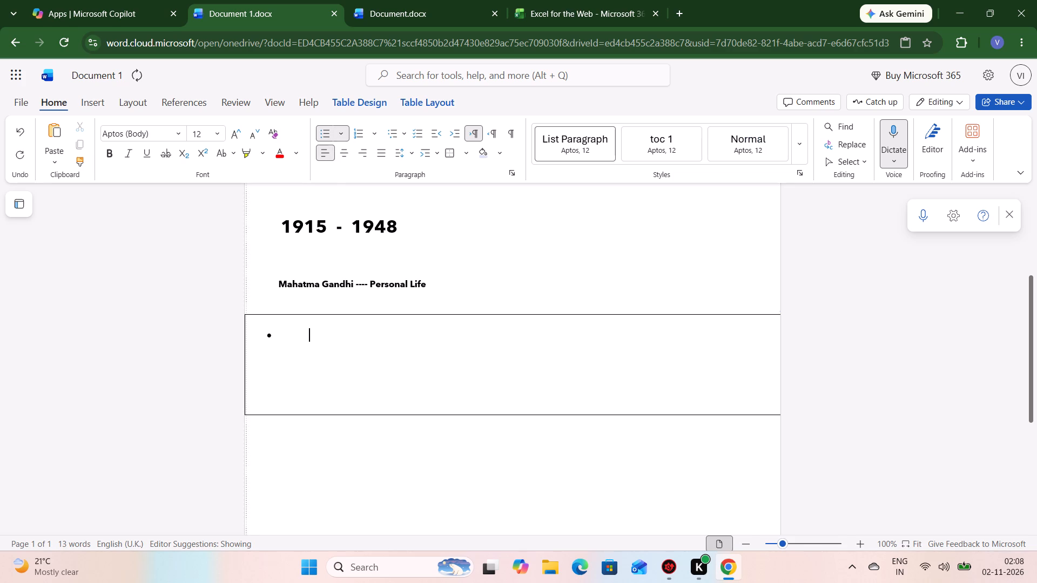
Move the bullet in the table cell further inward by removing it, adding spaces and reapplying the bullet list format.
click(264, 334)
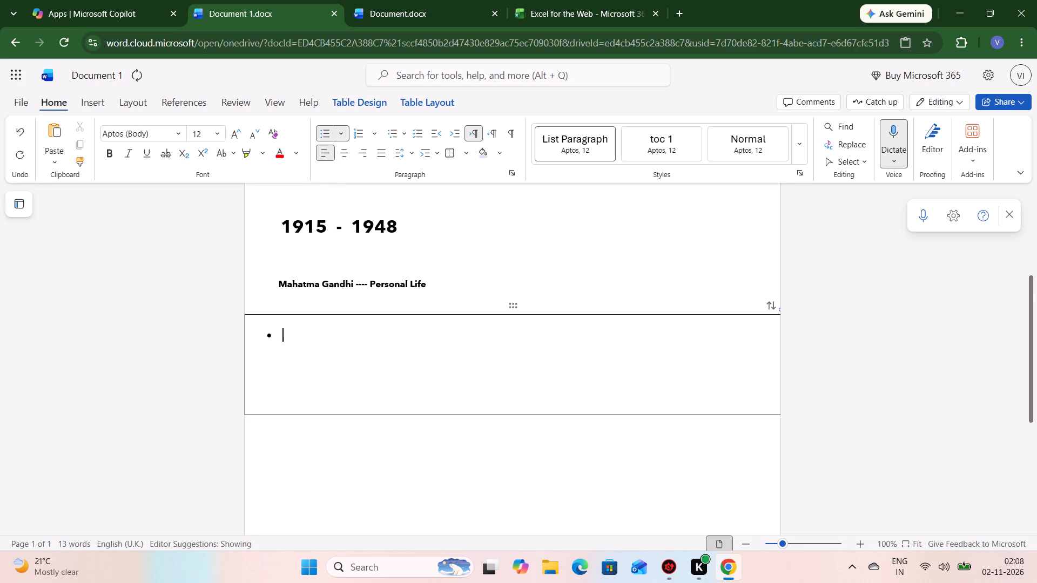
click(267, 334)
key(space)
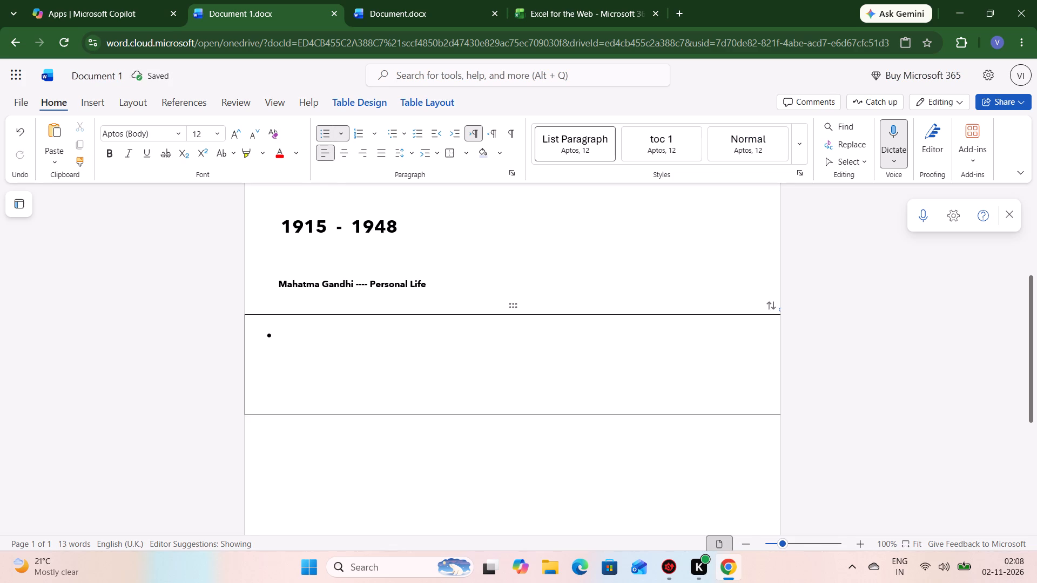
key(BackSpace)
key(BackSpace)
key(space)
key(space)
click(321, 132)
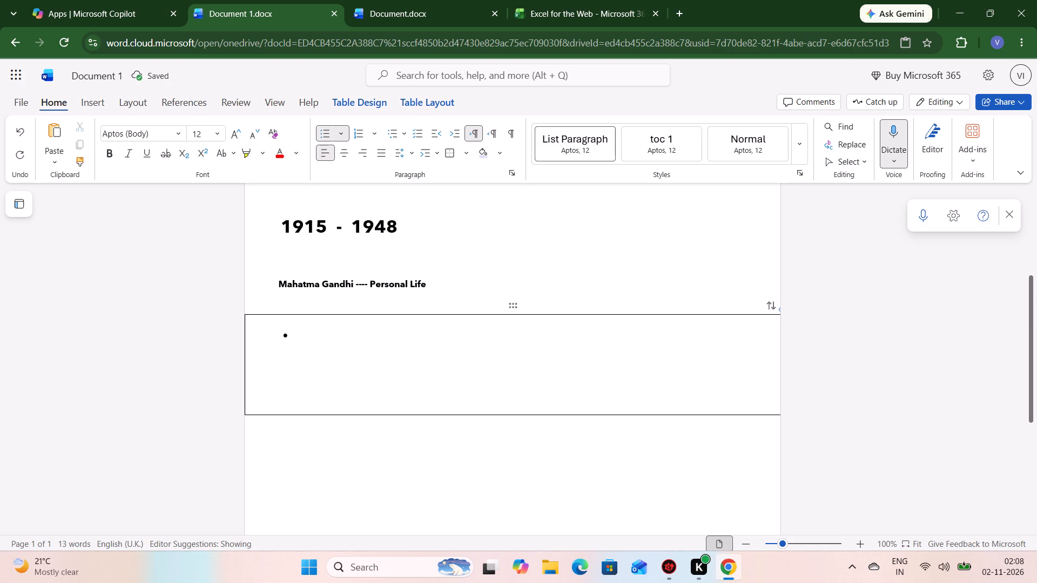
key(BackSpace)
key(BackSpace)
key(BackSpace)
click(323, 133)
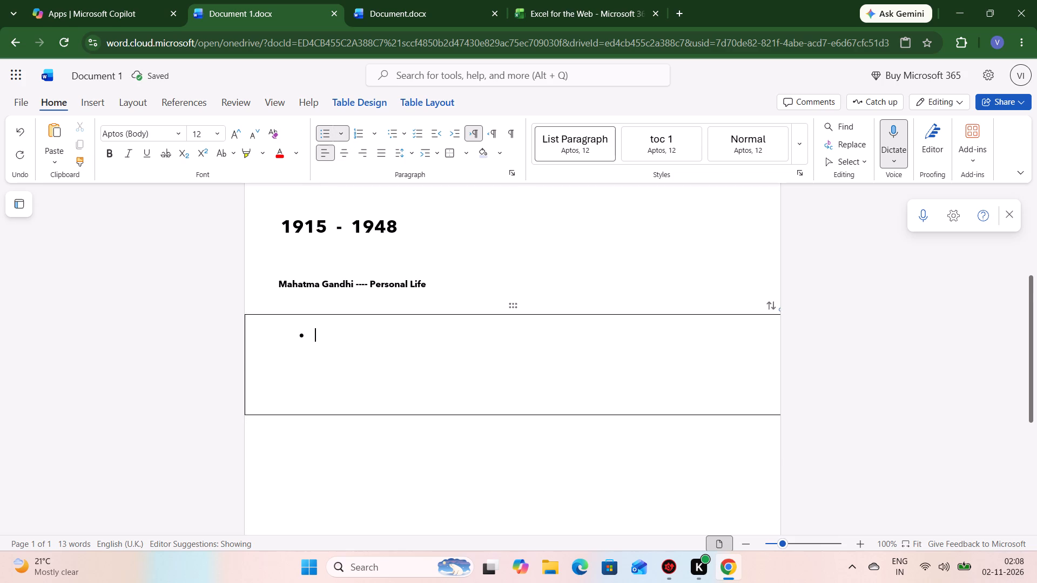
click(309, 370)
click(290, 366)
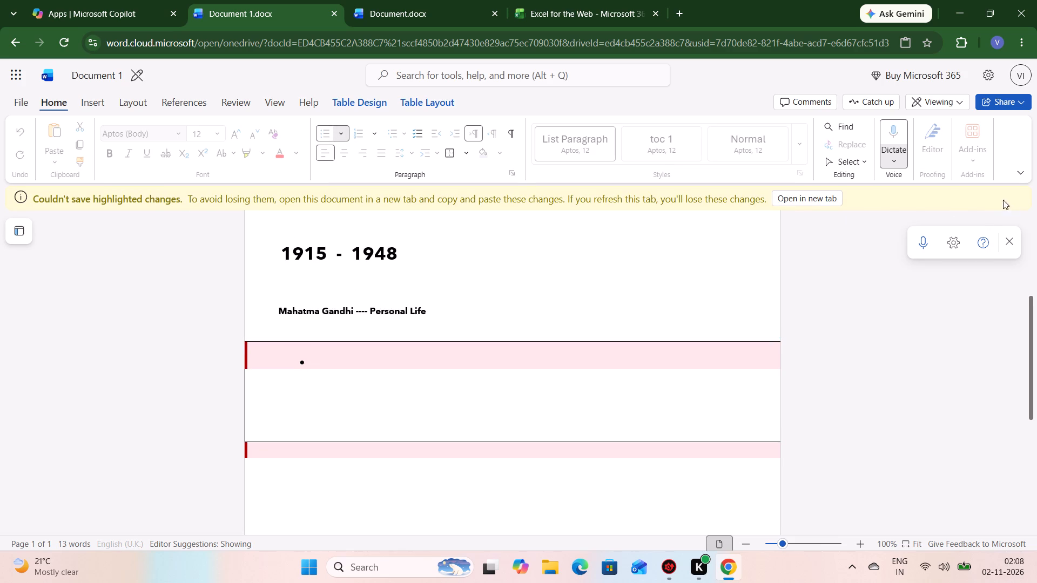
Open Document 1 in a new tab so the unsaved changes can be carried over.
click(793, 198)
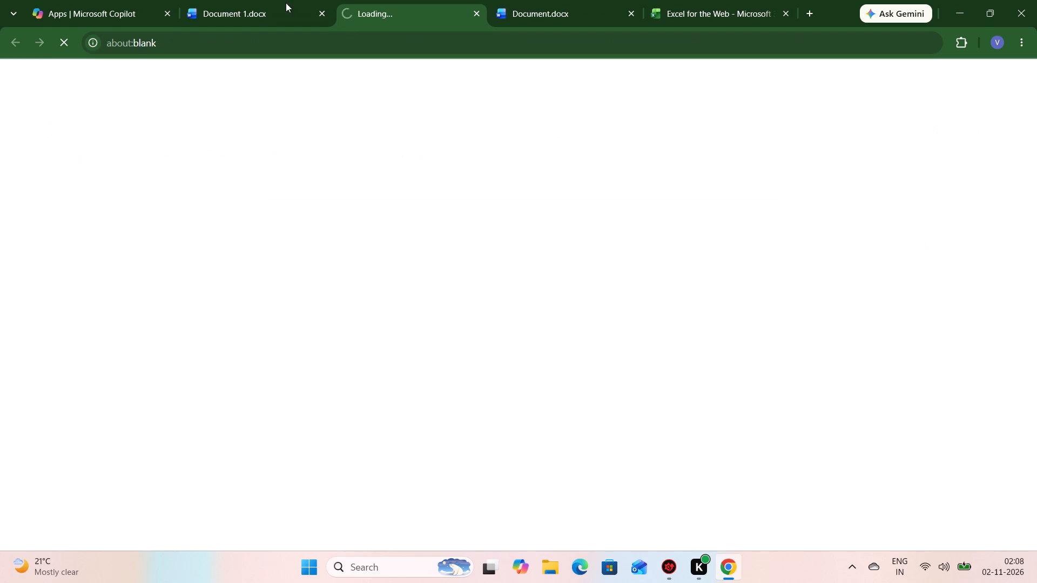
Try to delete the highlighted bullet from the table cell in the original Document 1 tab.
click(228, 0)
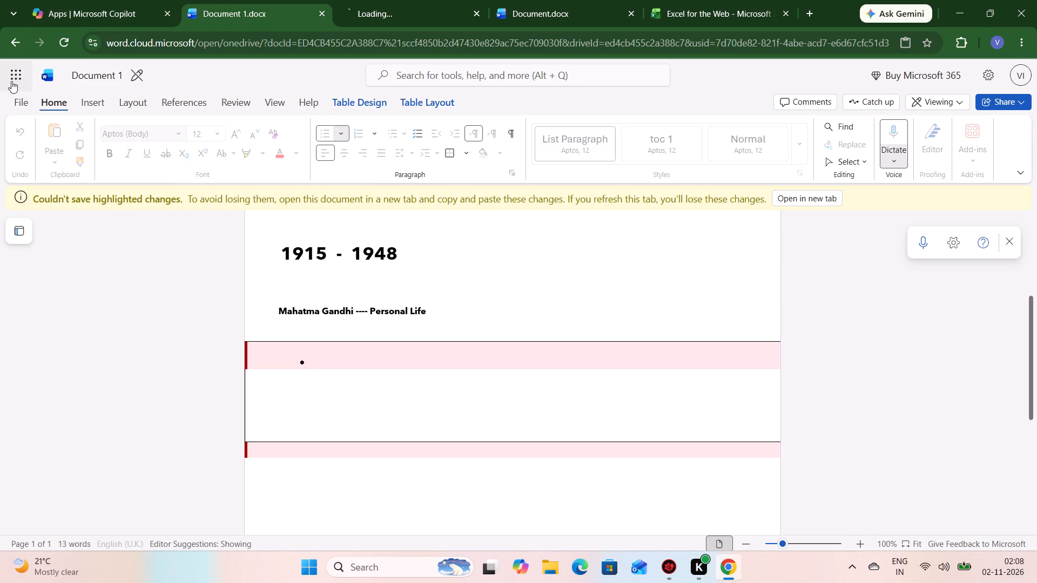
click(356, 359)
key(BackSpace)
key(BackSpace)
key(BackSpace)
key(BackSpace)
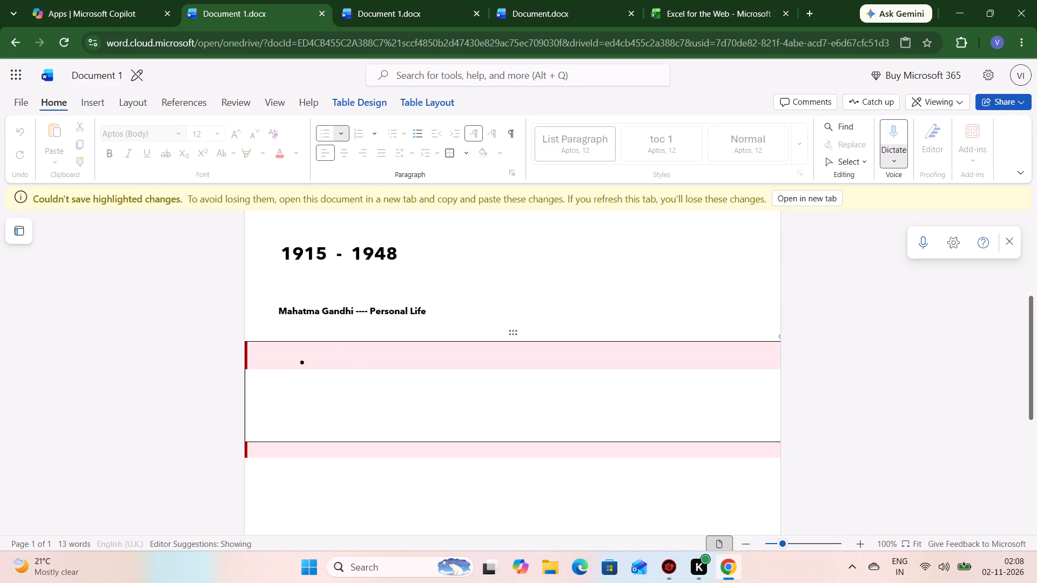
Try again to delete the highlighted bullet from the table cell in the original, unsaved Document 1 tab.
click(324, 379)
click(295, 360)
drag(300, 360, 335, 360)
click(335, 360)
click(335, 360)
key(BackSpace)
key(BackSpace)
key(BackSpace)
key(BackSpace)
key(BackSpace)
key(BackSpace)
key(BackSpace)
Glance at the bulleted section in Document.docx and return to the newly opened Document 1 tab's personal life heading.
click(402, 0)
click(543, 0)
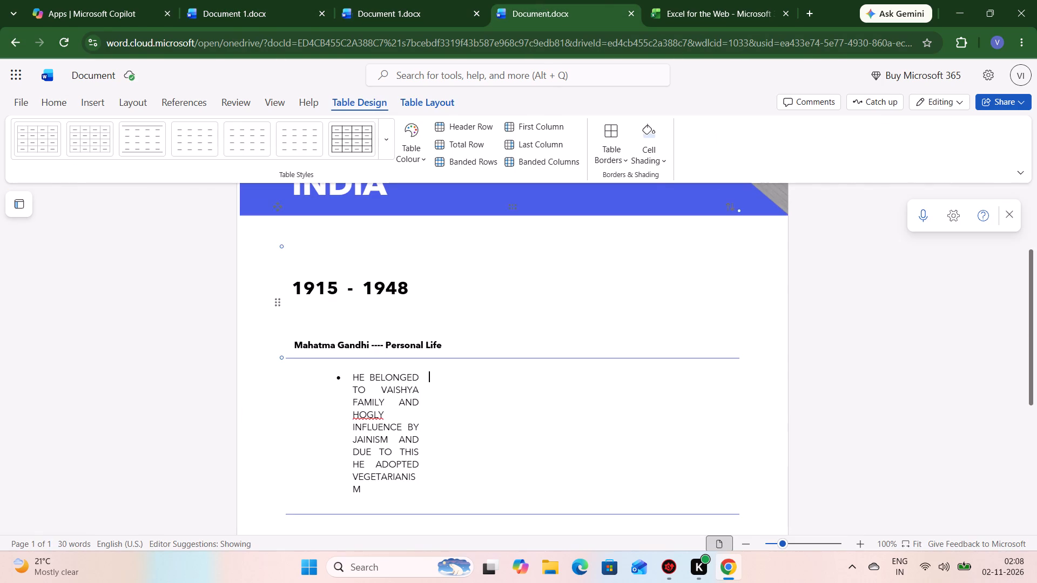
click(394, 0)
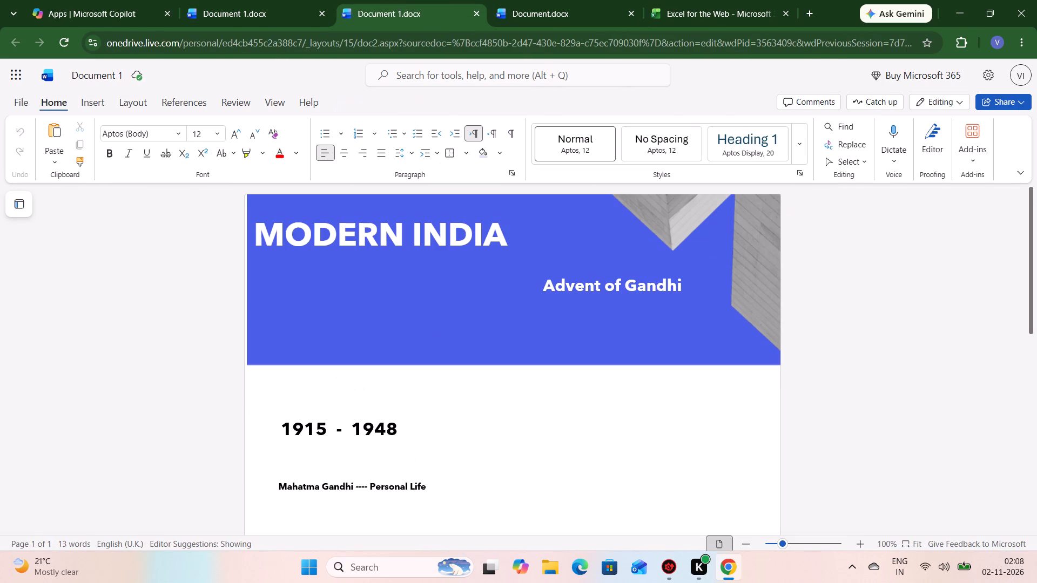
scroll(402, 355, down, 4)
scroll(354, 305, up, 2)
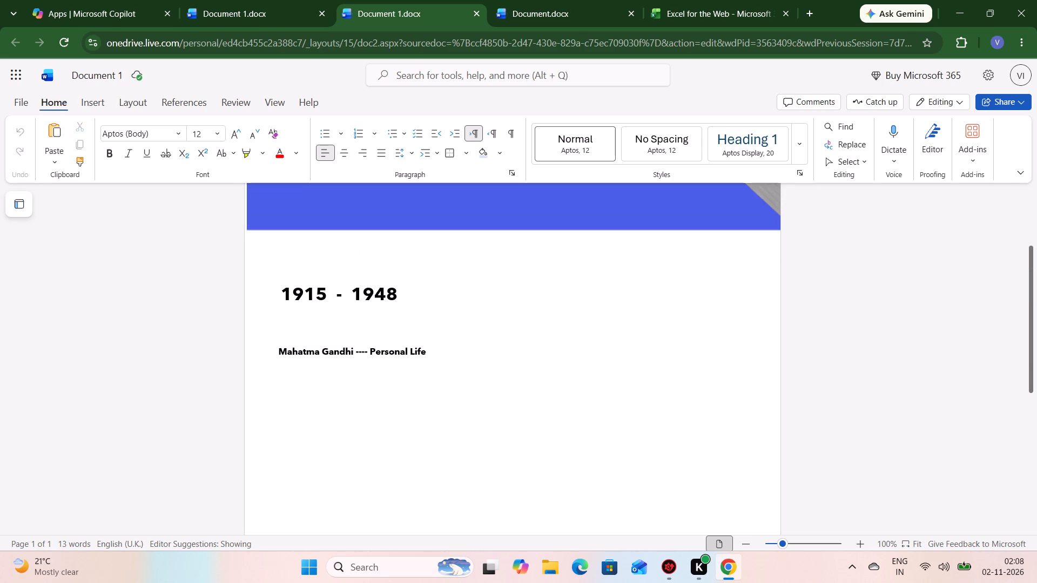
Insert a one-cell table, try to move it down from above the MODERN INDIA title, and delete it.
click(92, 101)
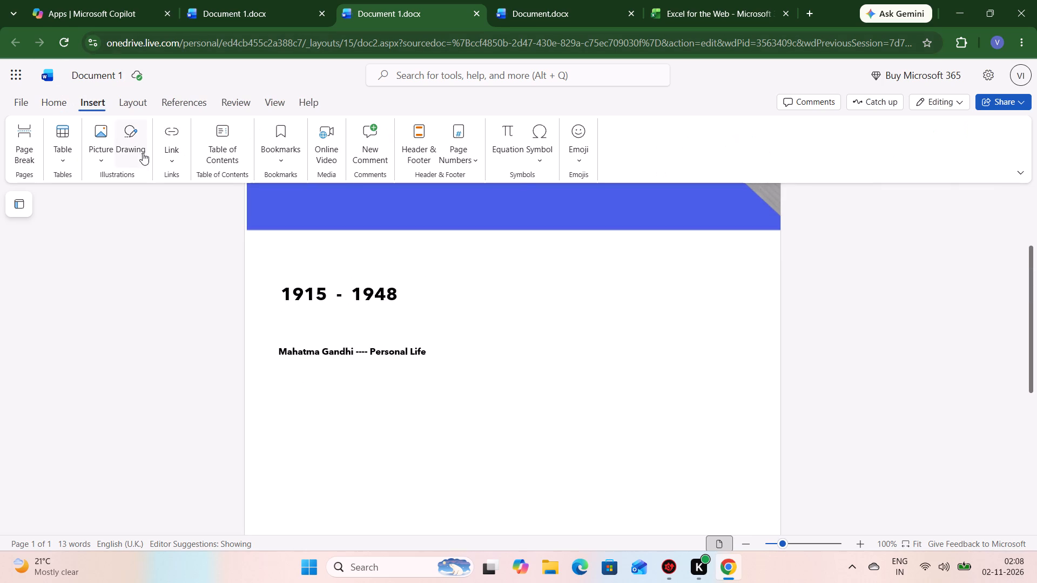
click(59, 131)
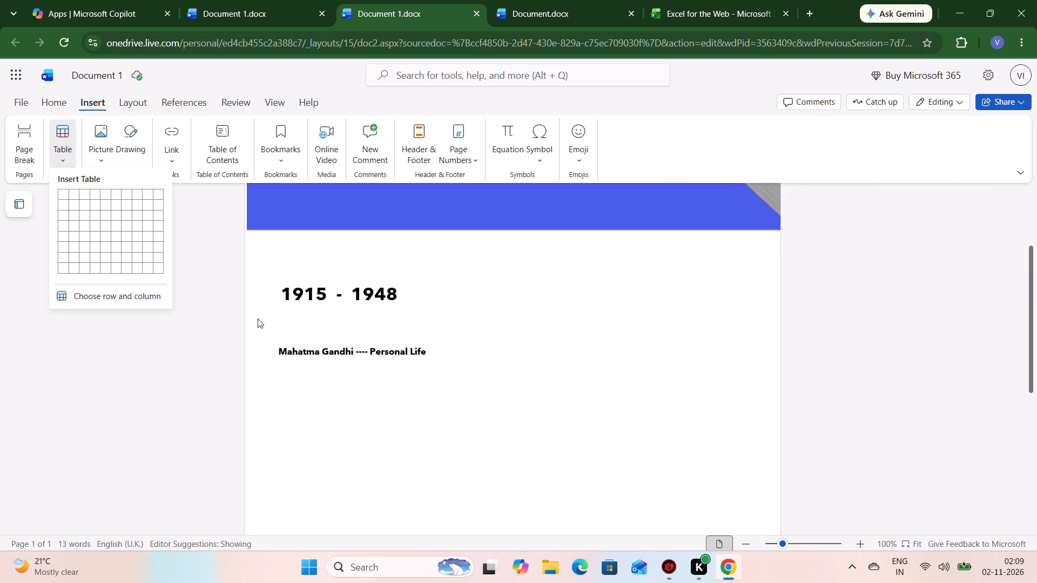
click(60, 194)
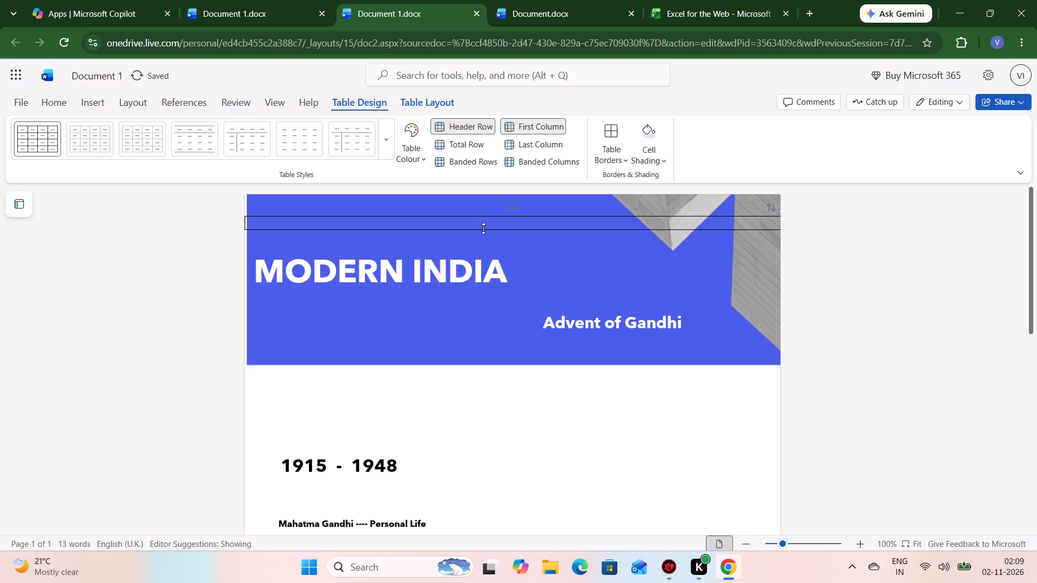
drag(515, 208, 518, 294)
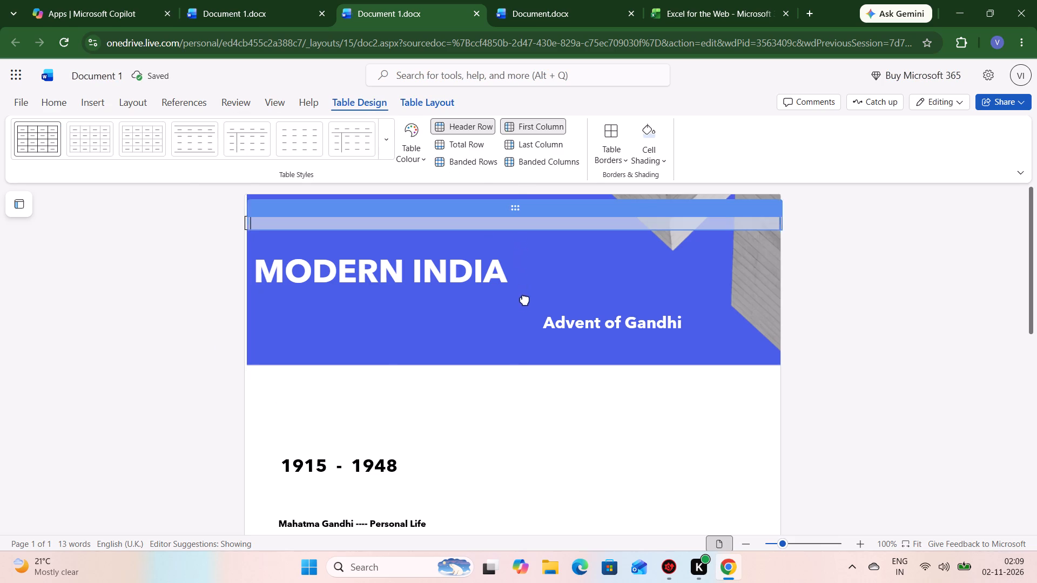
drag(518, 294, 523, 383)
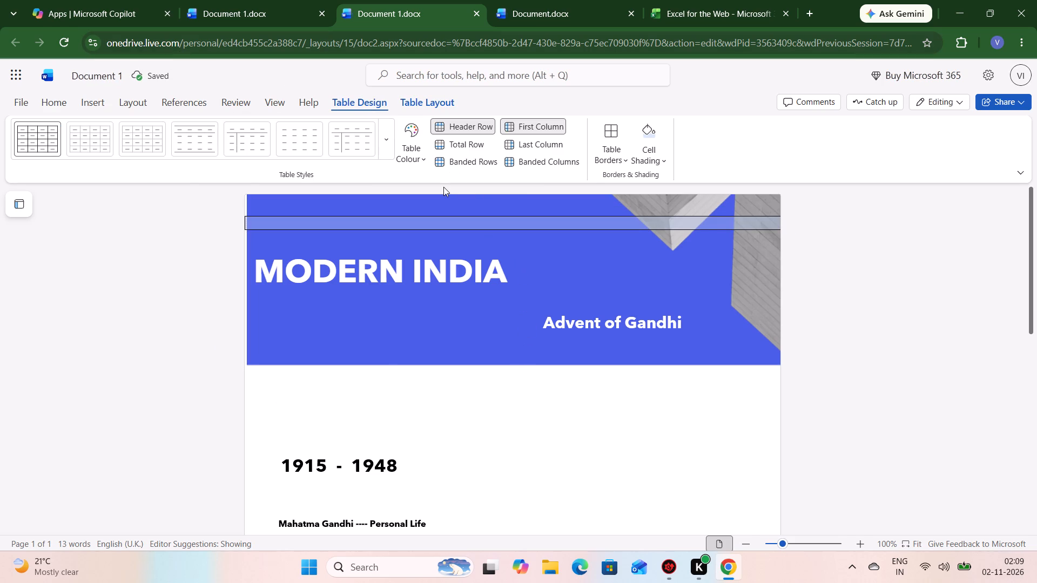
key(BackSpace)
Add blank lines after the "Mahatma Gandhi ---- Personal Life" heading and insert a one-cell table below them.
scroll(404, 406, up, 2)
scroll(425, 368, down, 2)
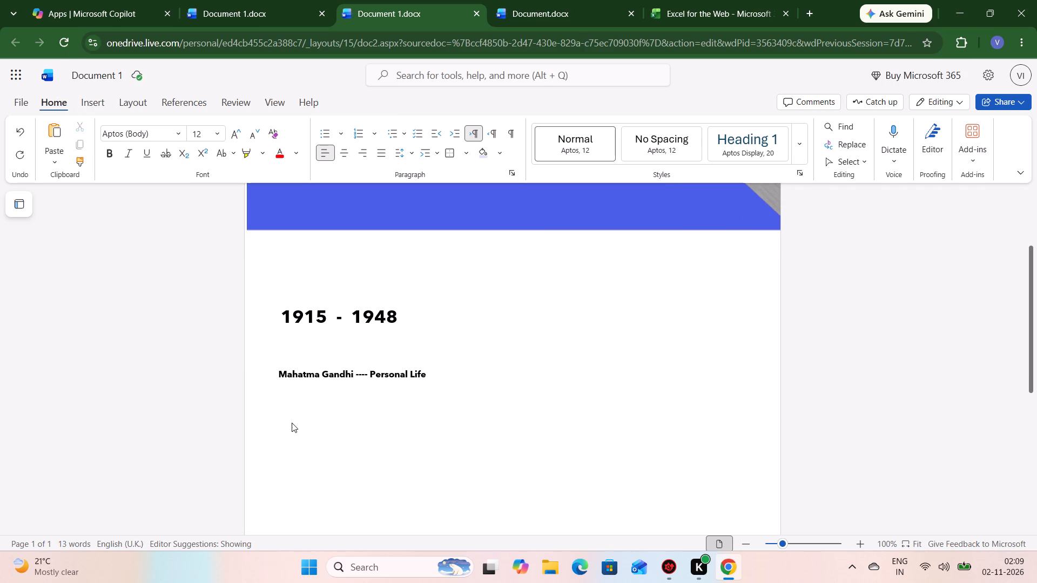
click(292, 423)
click(440, 376)
key(space)
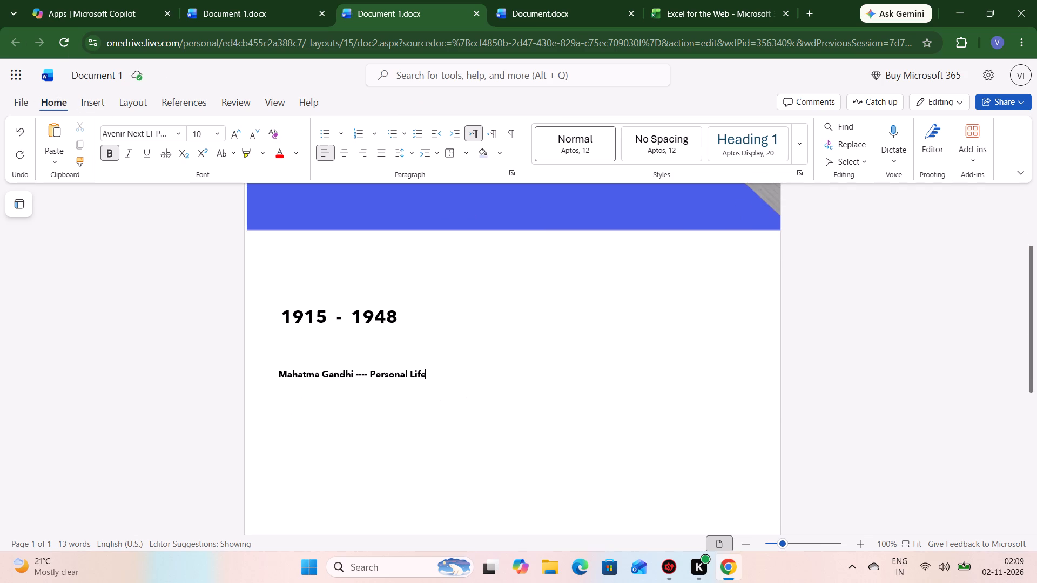
key(Return)
key(Return)
key(Return)
key(Return)
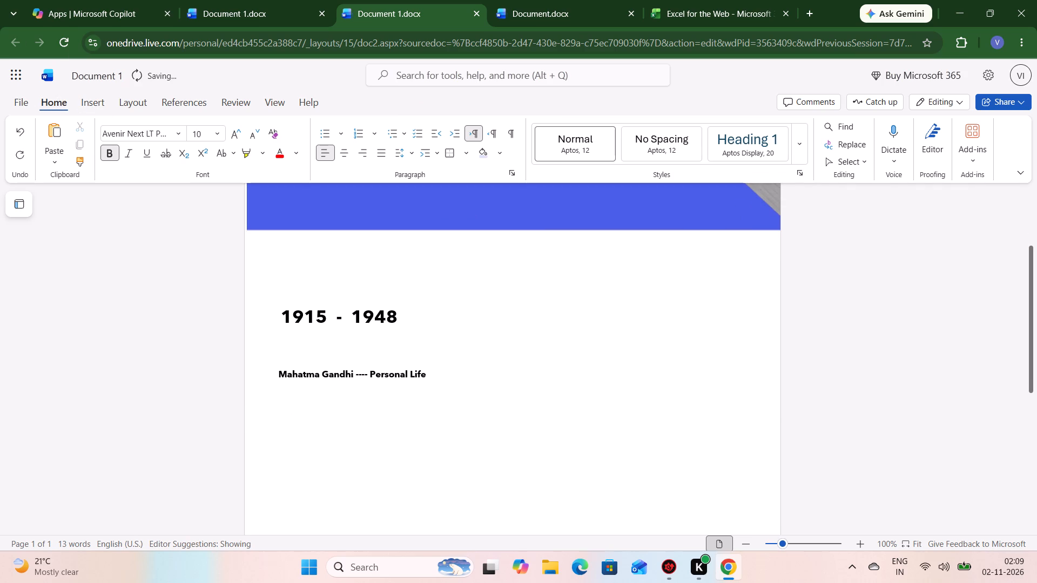
key(space)
click(84, 107)
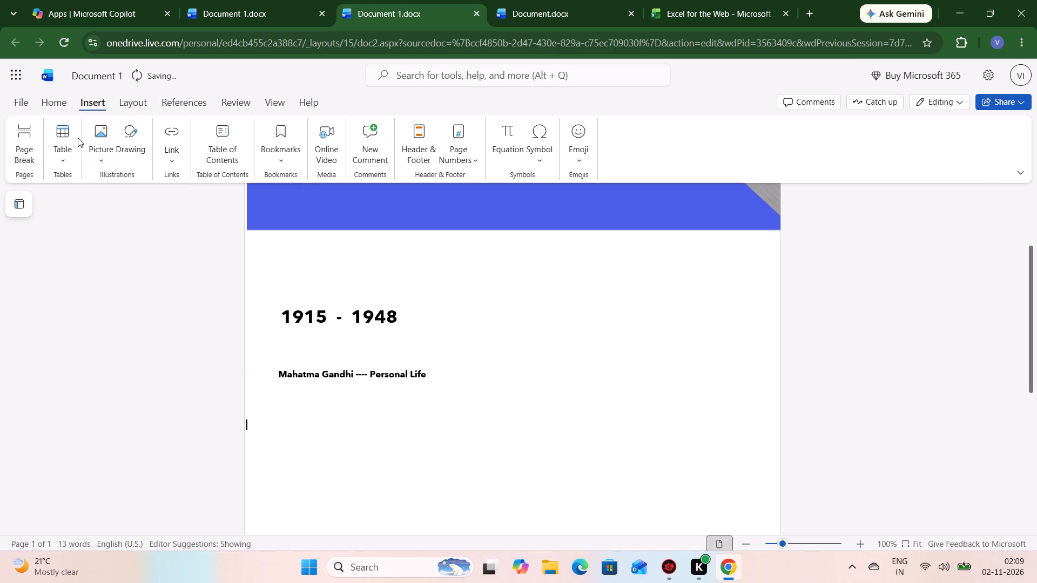
click(67, 133)
click(62, 194)
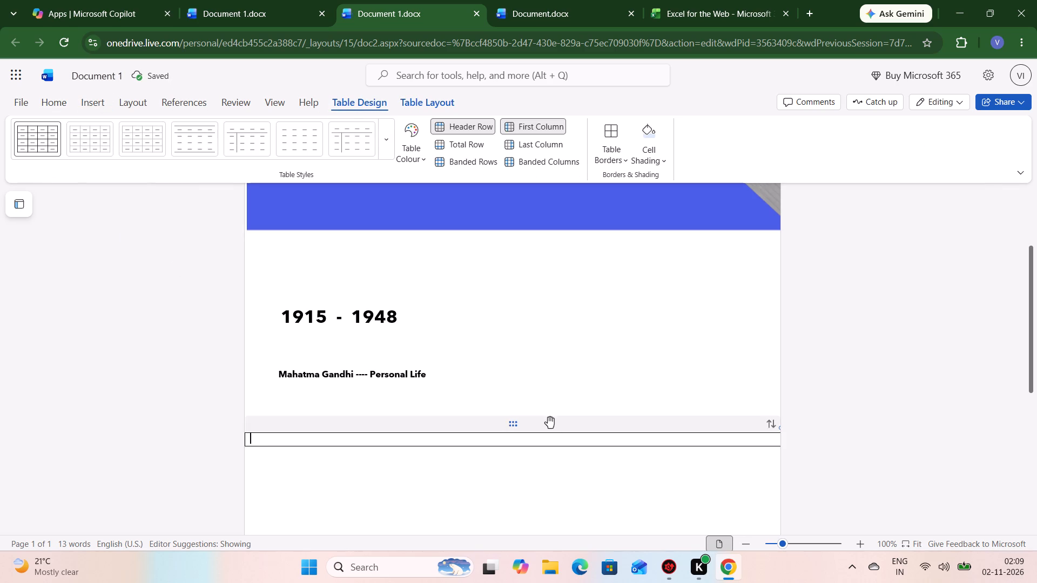
Try to move the new table up, and enlarge its row to several text lines in height.
drag(540, 424, 534, 397)
click(517, 437)
drag(507, 445, 507, 488)
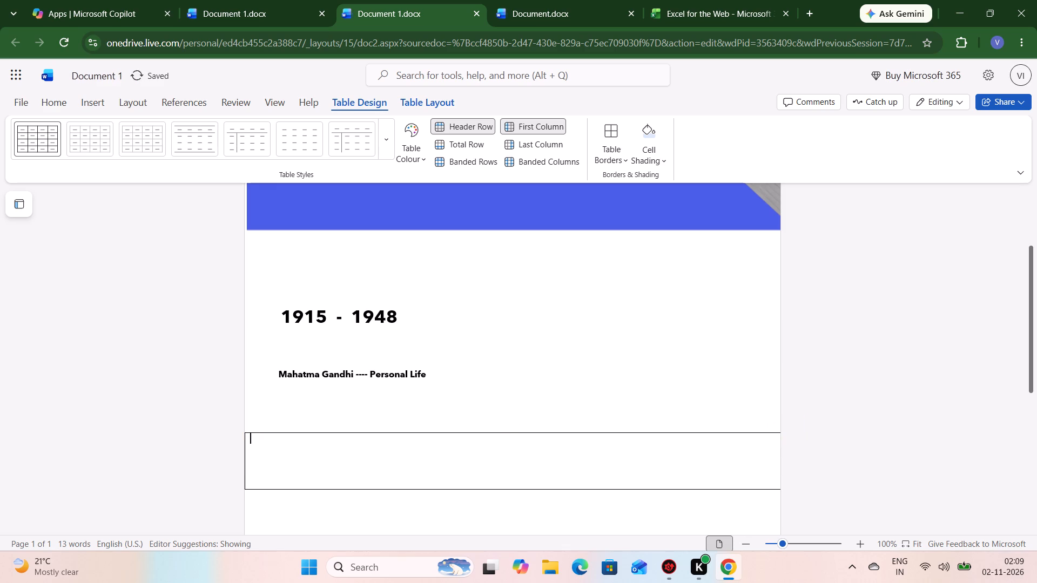
Remove the blank lines above the table so it sits directly beneath the personal life heading.
drag(513, 430, 515, 418)
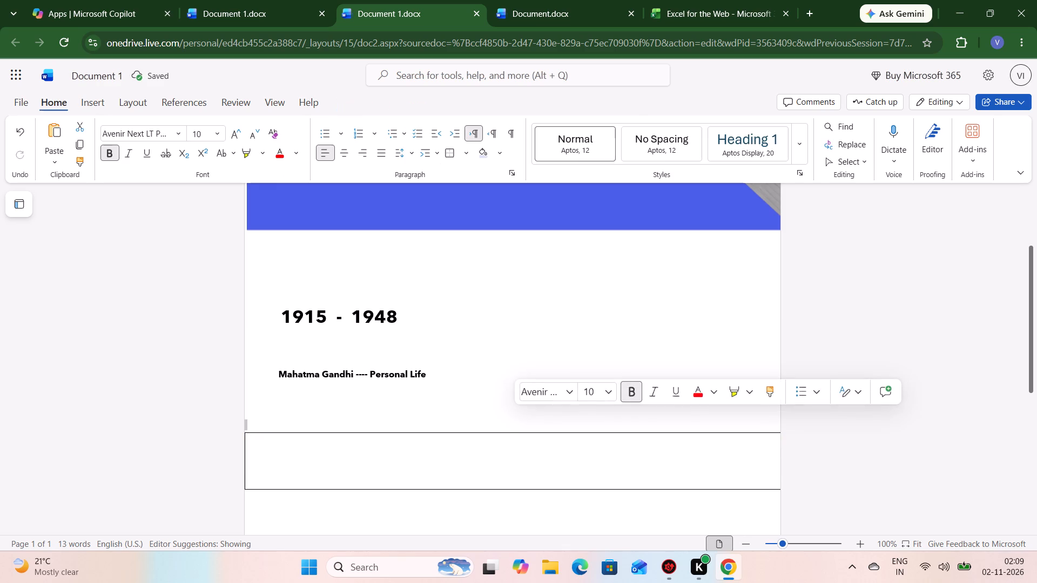
click(297, 420)
key(BackSpace)
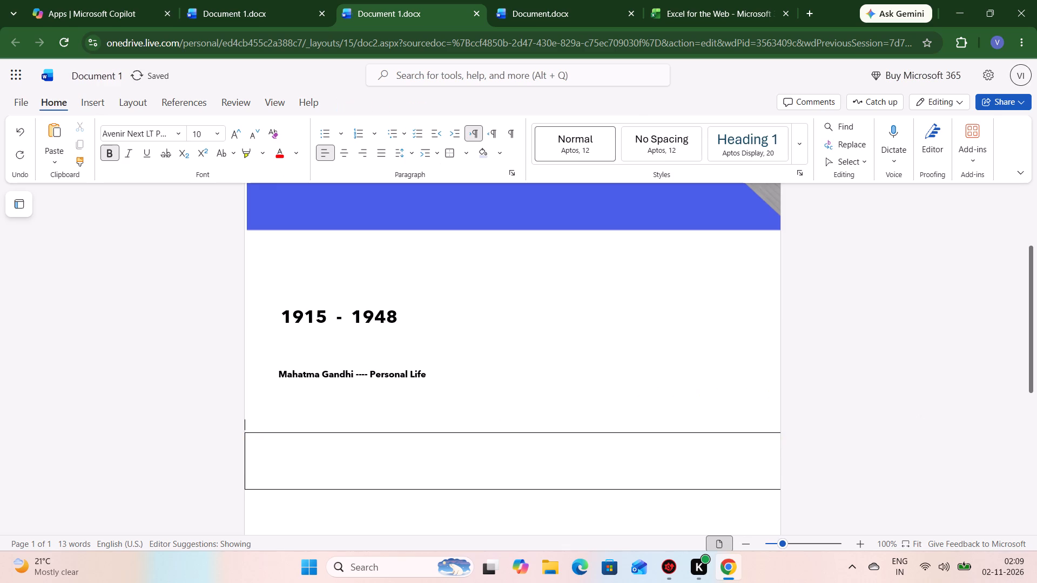
key(BackSpace)
key(BackSpace)
key(BackSpace)
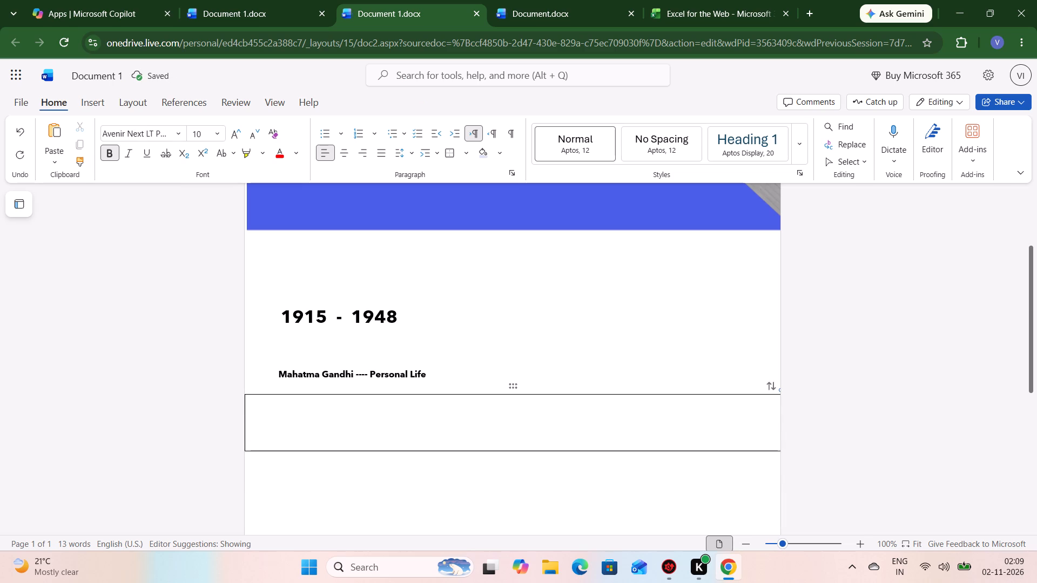
Start a bulleted line in the table cell with leading spaces before its text.
click(274, 416)
key(space)
key(space)
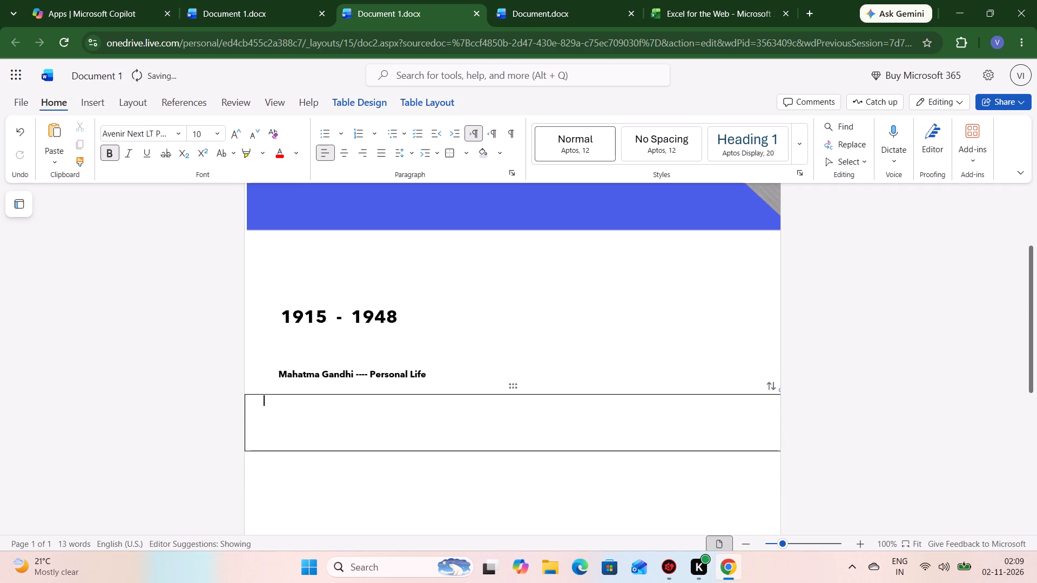
key(space)
key(space)
key(space)
key(space)
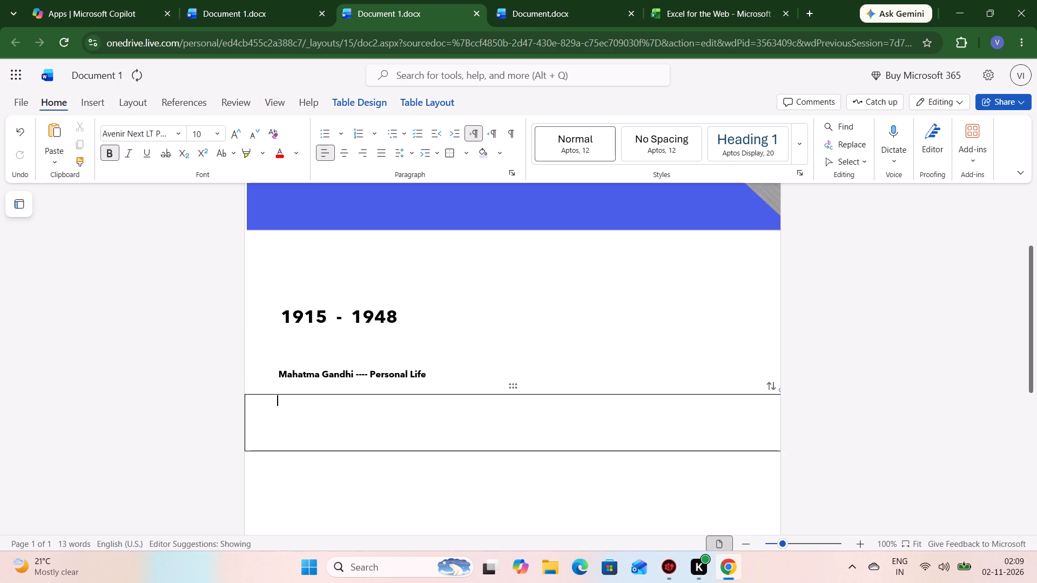
click(322, 132)
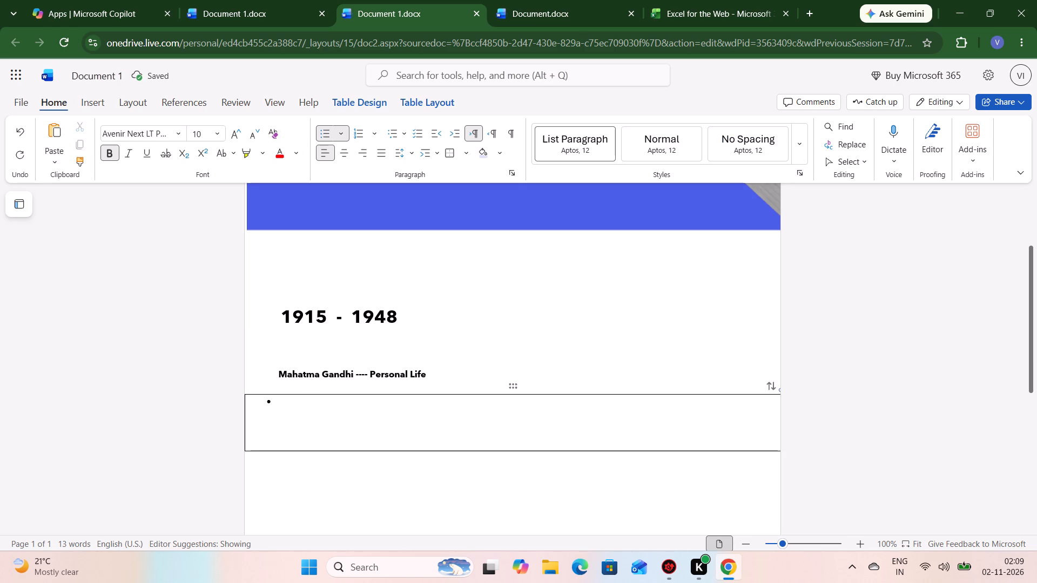
Enter the bullet text "He belonged to Vaishya family and highly influenced by Jainism and due to this he adopted vegetarianism.".
text(He)
key(space)
text(belonged to Vaishya family and high)
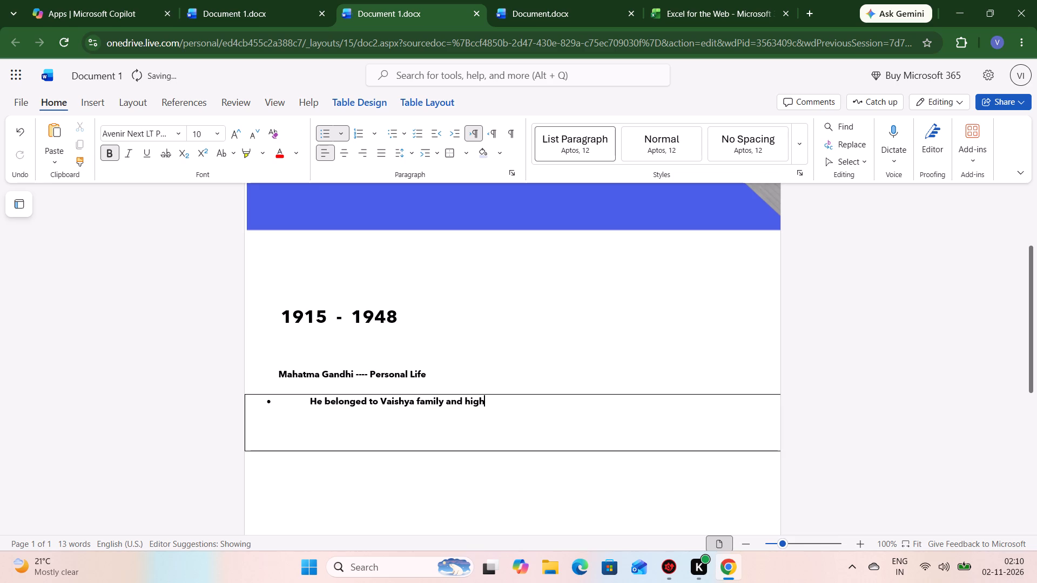
text(ly influ)
text(enced by Jainism and due to th)
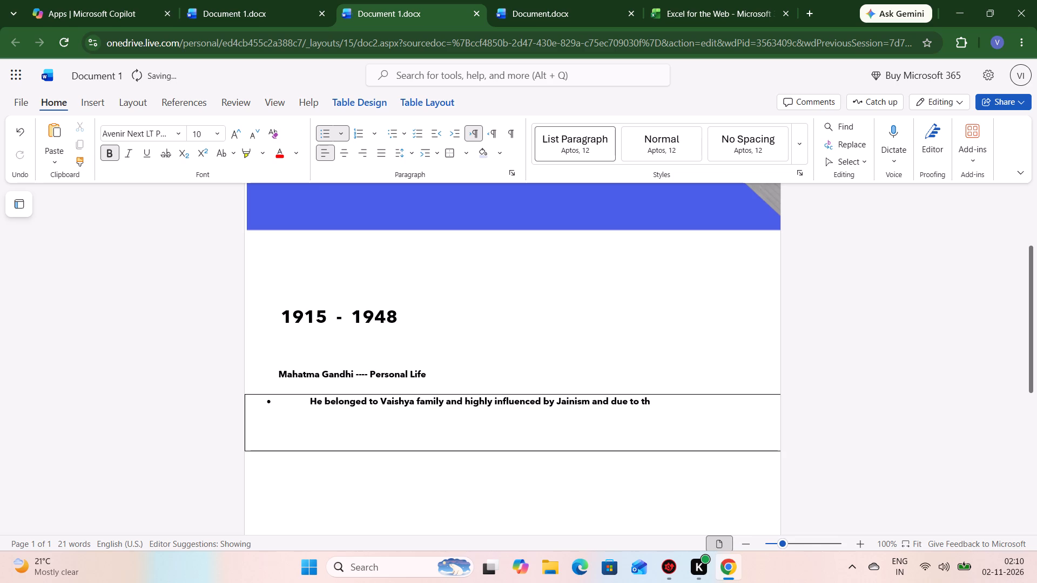
text(is)
key(space)
text(he adopted v)
text(egeta)
text(ria)
key(n)
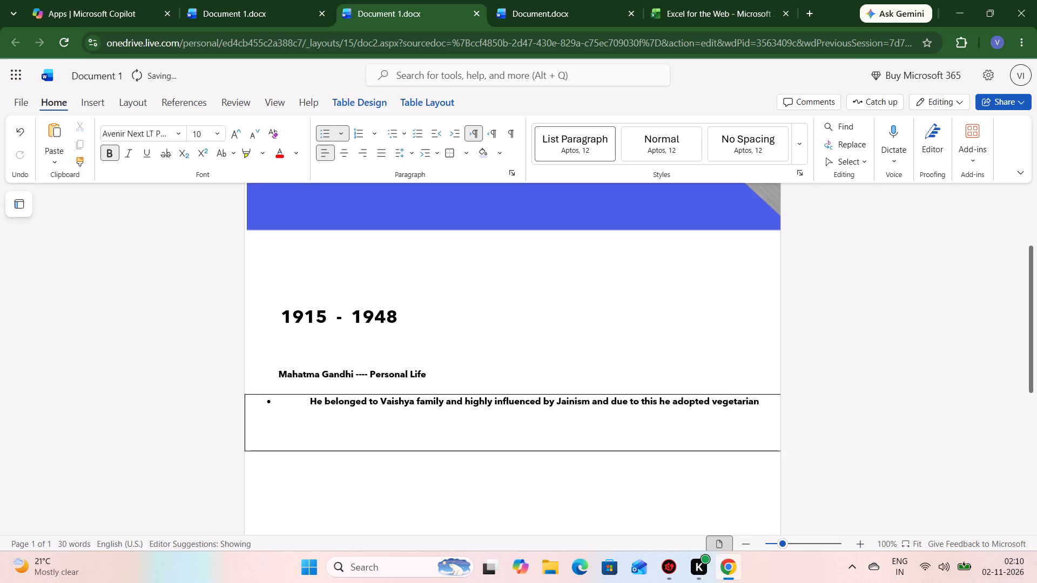
text(ism)
key(period)
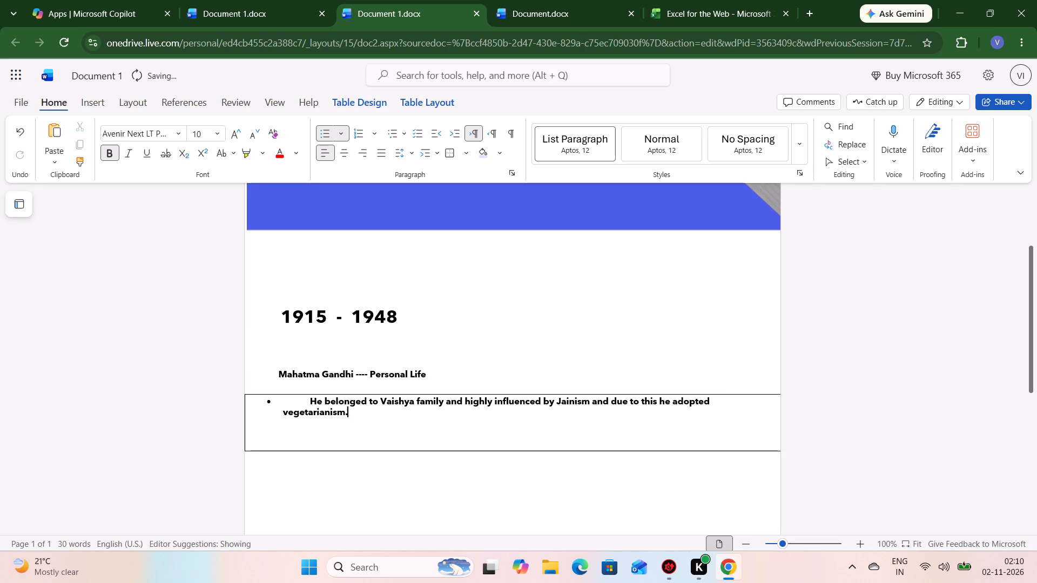
Justify the bulleted sentence in the table cell and set its special indent to None.
drag(302, 398, 304, 398)
drag(304, 398, 353, 422)
click(348, 157)
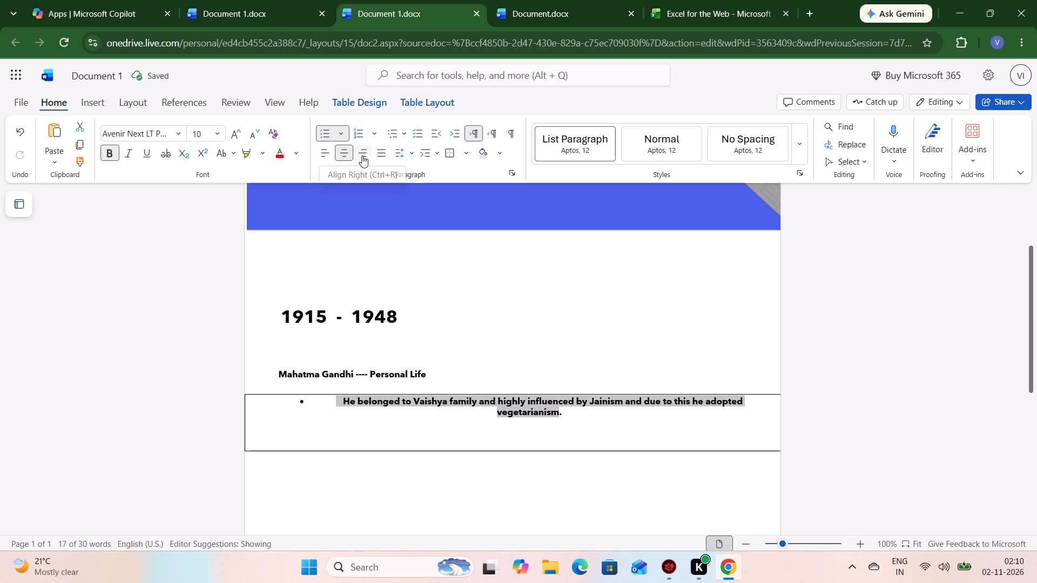
click(380, 158)
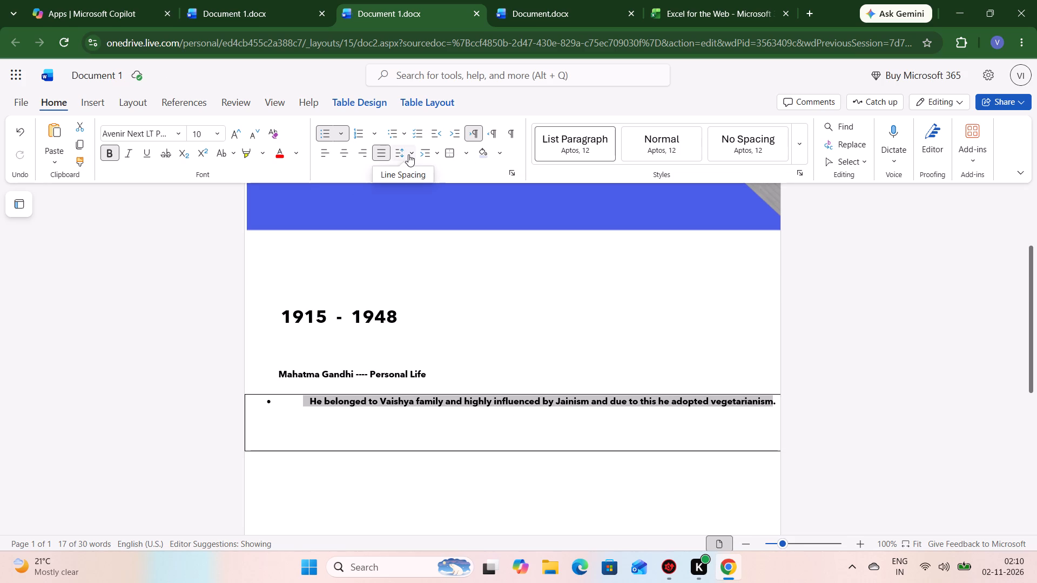
click(435, 151)
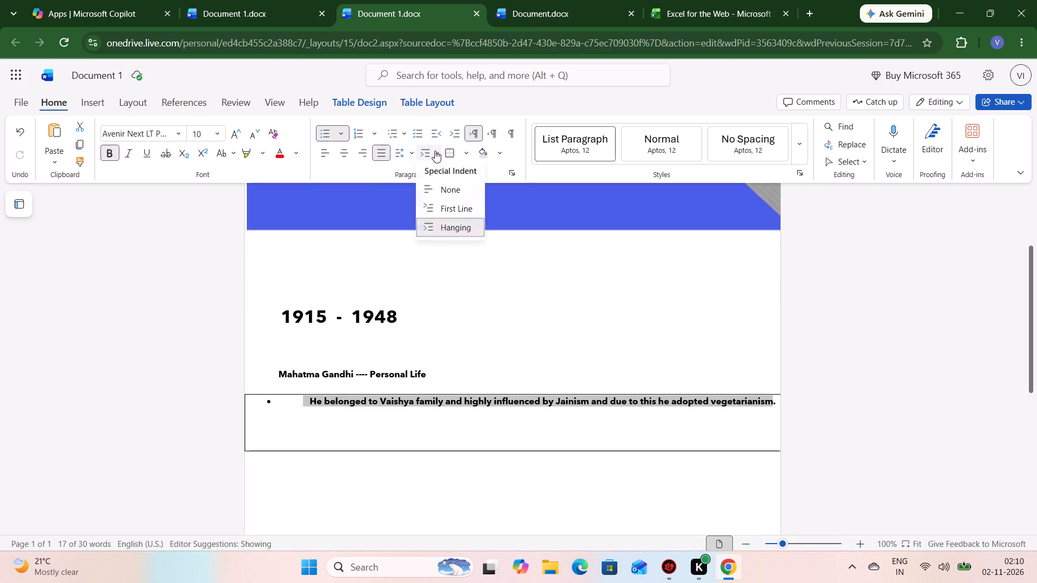
click(443, 191)
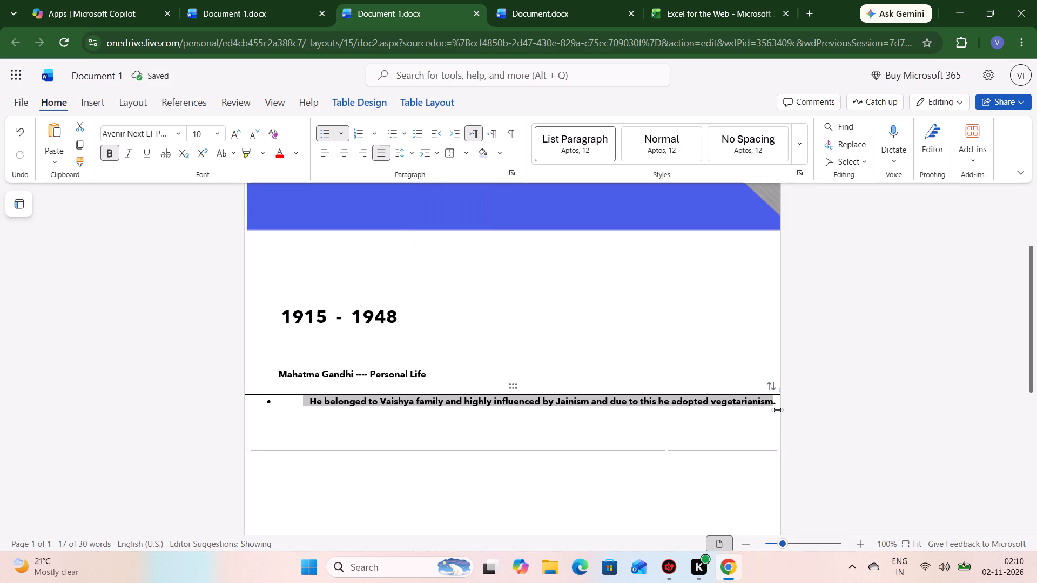
Add a second bullet below the Vaishya family sentence in the table cell and start it with "Born".
click(770, 404)
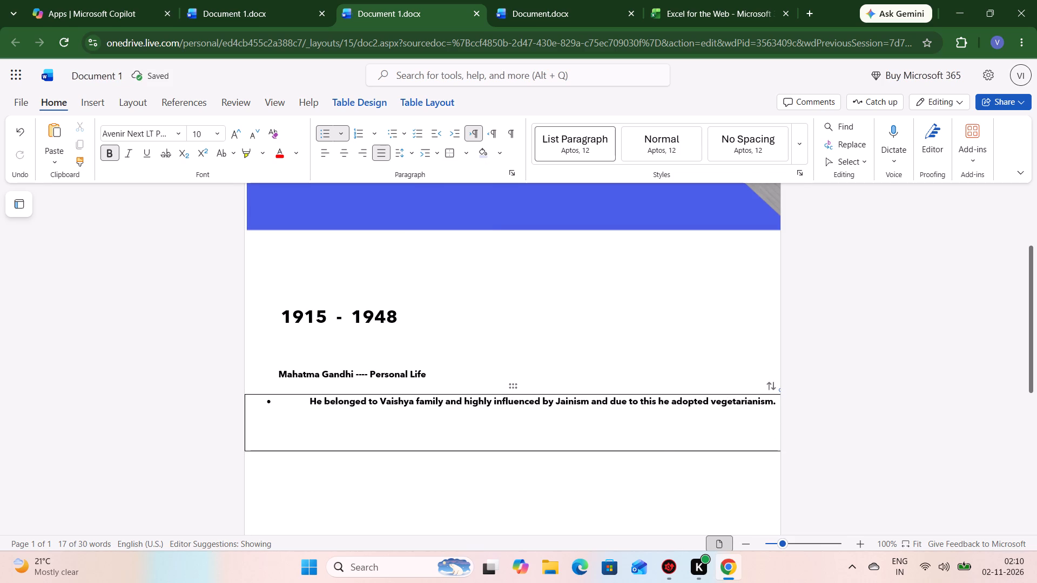
key(Right)
key(Return)
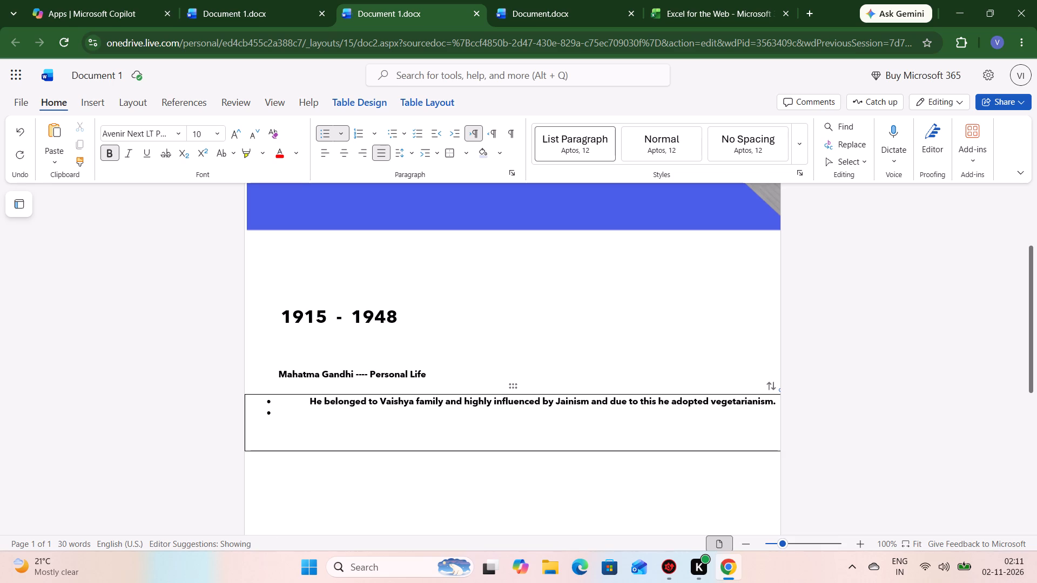
text(Boa)
text(rn)
key(space)
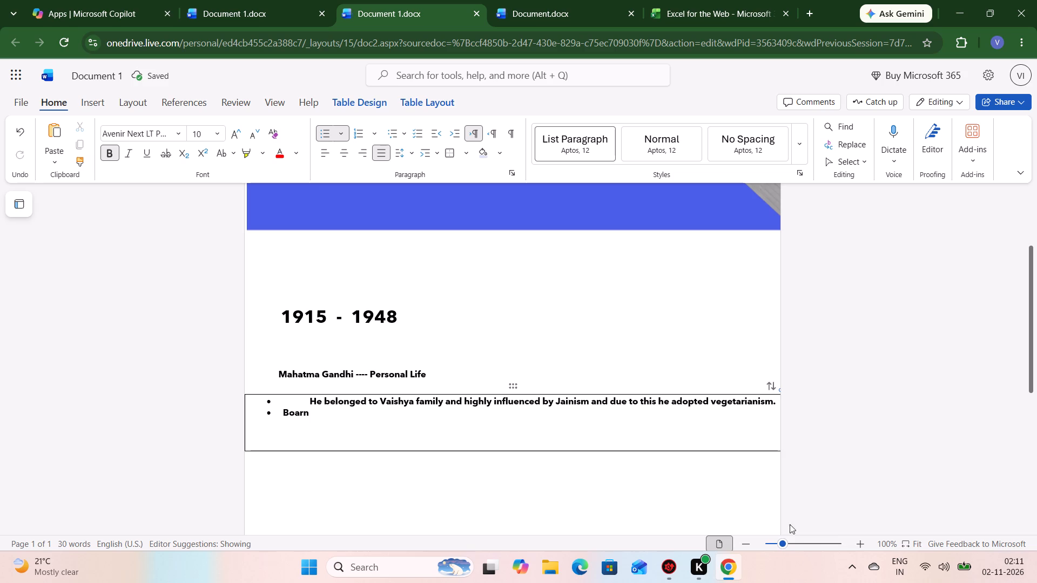
key(BackSpace)
key(BackSpace)
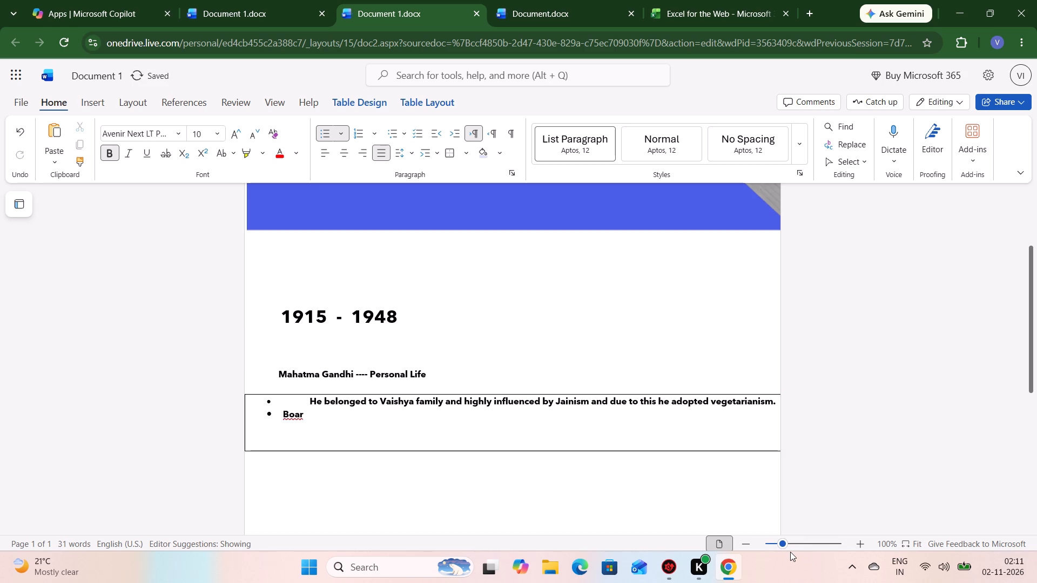
key(BackSpace)
key(BackSpace)
text(rn)
key(space)
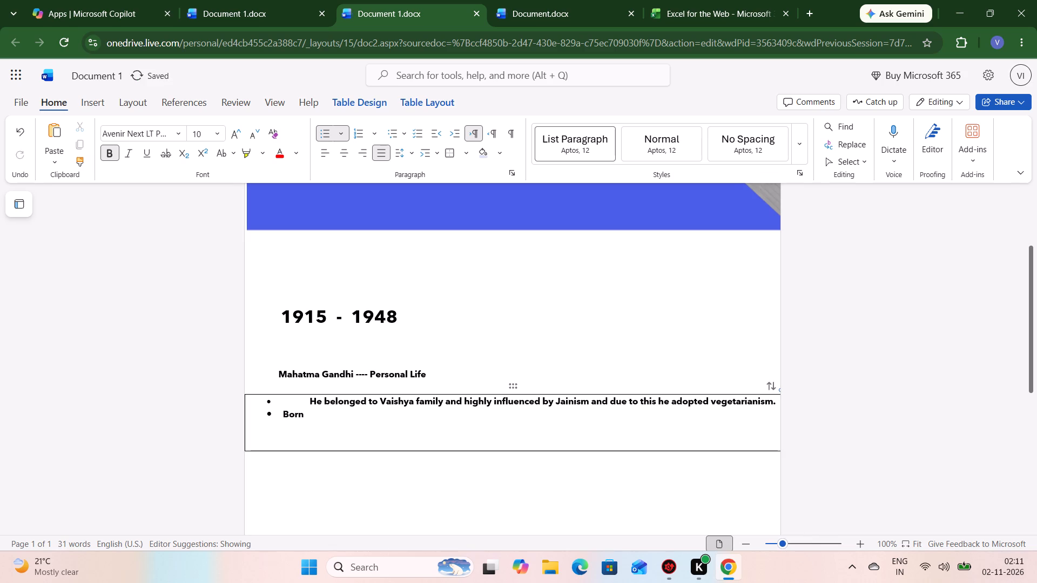
Remove all the leading spaces before "He belonged to Vaishya family" in the first bullet.
click(307, 399)
key(BackSpace)
key(BackSpace)
key(BackSpace)
key(BackSpace)
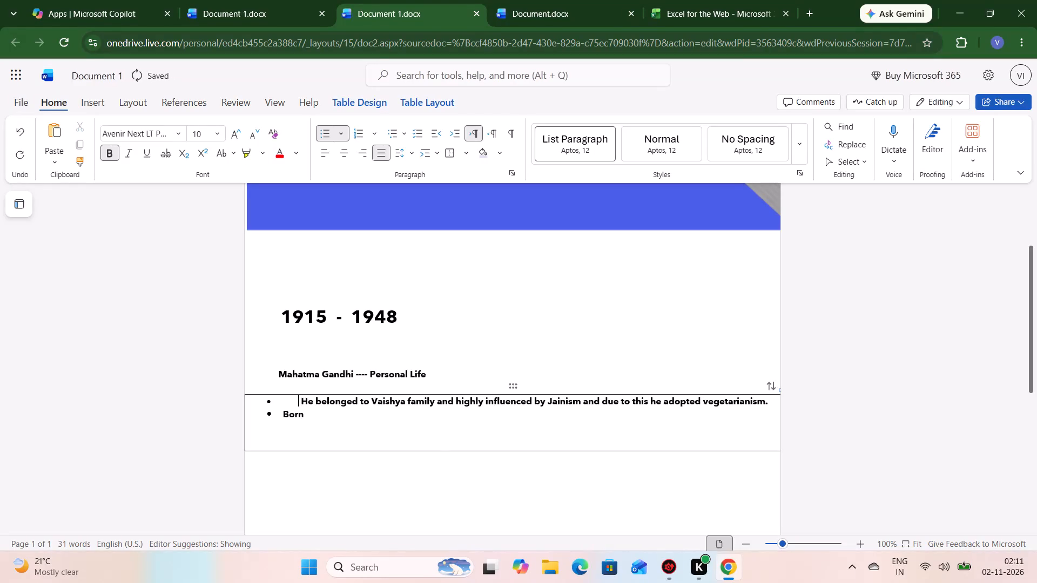
key(Right)
key(BackSpace)
key(BackSpace)
key(BackSpace)
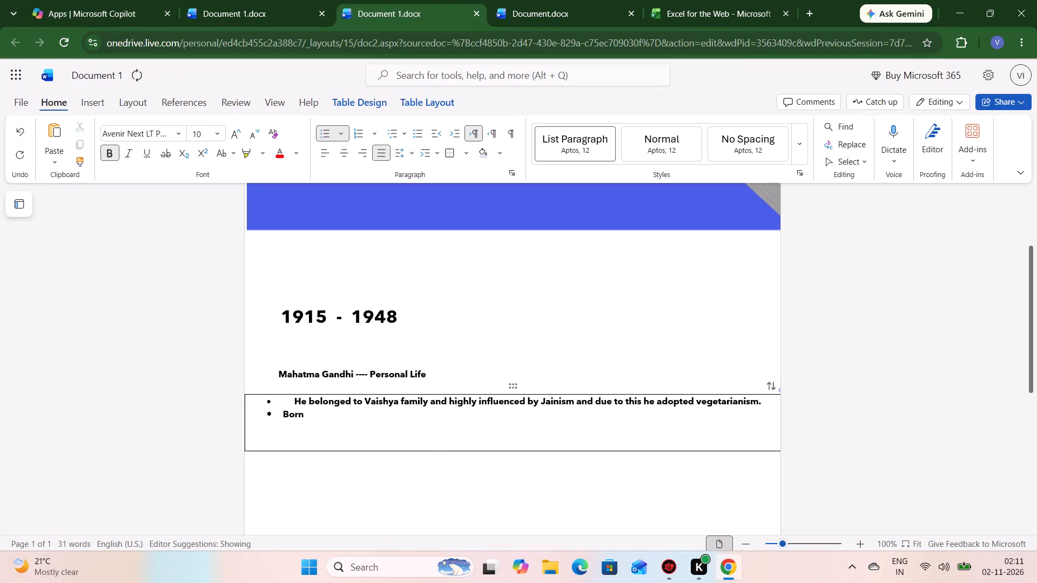
key(BackSpace)
key(BackSpace)
key(BackSpace)
key(BackSpace)
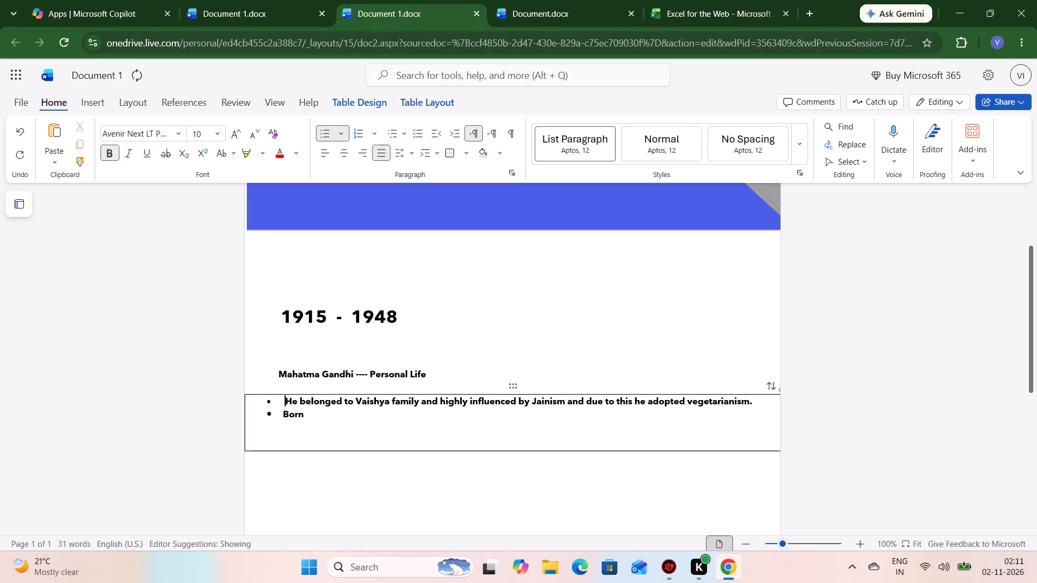
key(BackSpace)
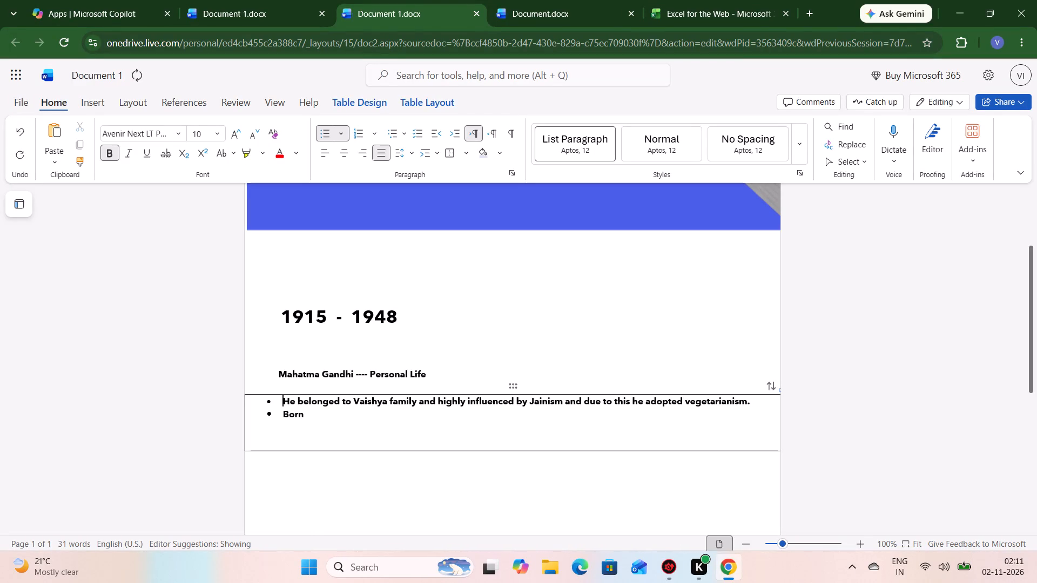
key(space)
key(BackSpace)
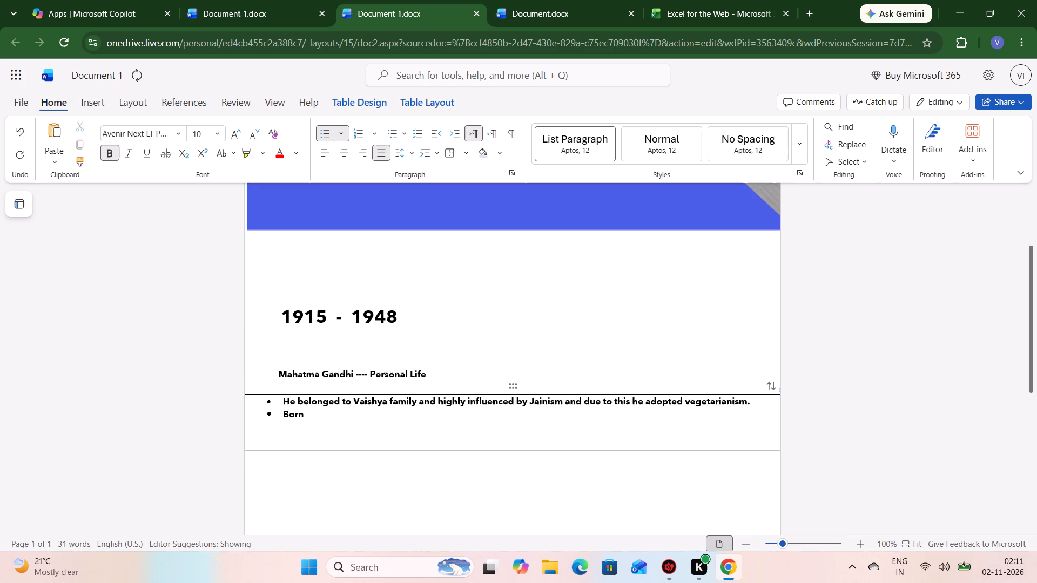
Continue the second bullet after "Born" with "at Porbandar on 2nd Oct 1869", correcting the place name to a capital P.
click(305, 412)
text(at)
key(space)
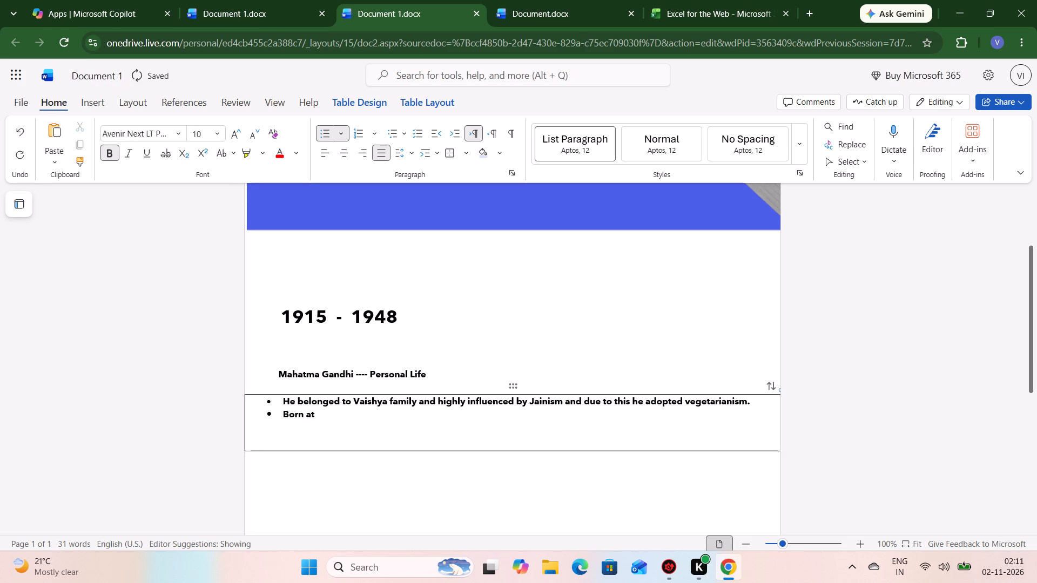
text(por)
text(band)
text(ar)
key(space)
text(on)
key(space)
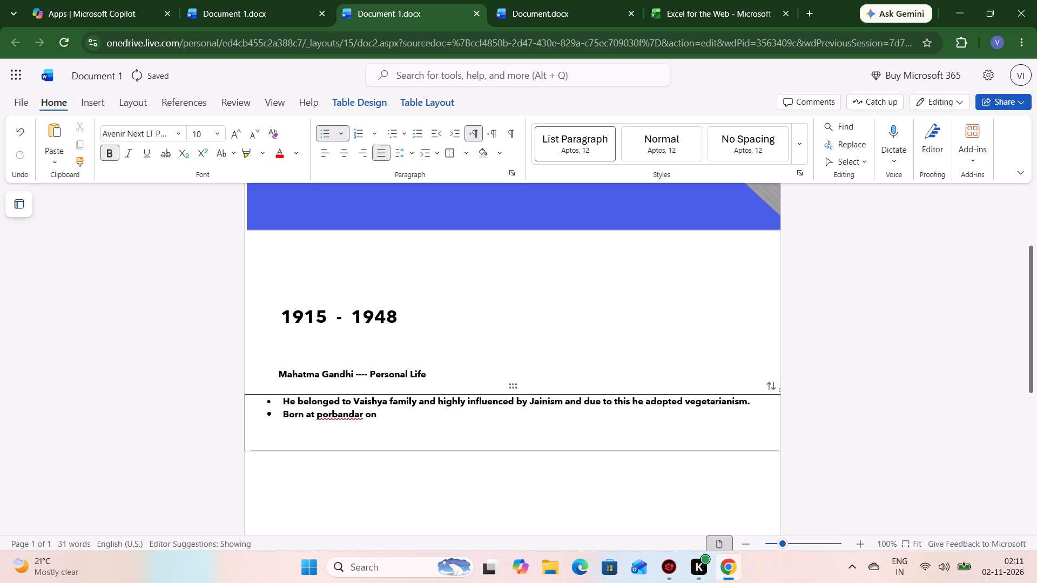
key(2)
text(nd)
key(space)
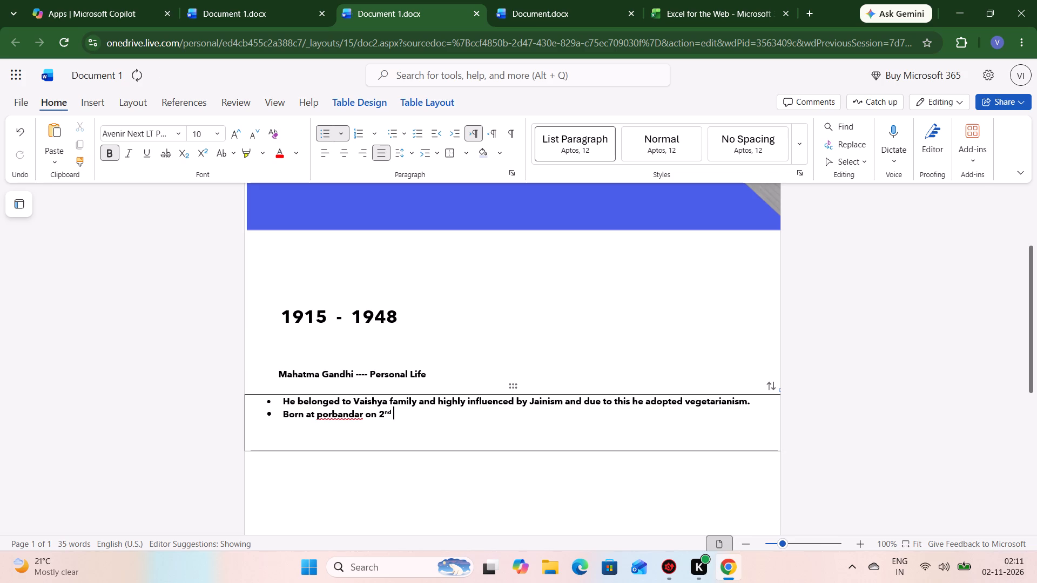
text(Oct)
key(space)
text(18)
text(69)
click(338, 415)
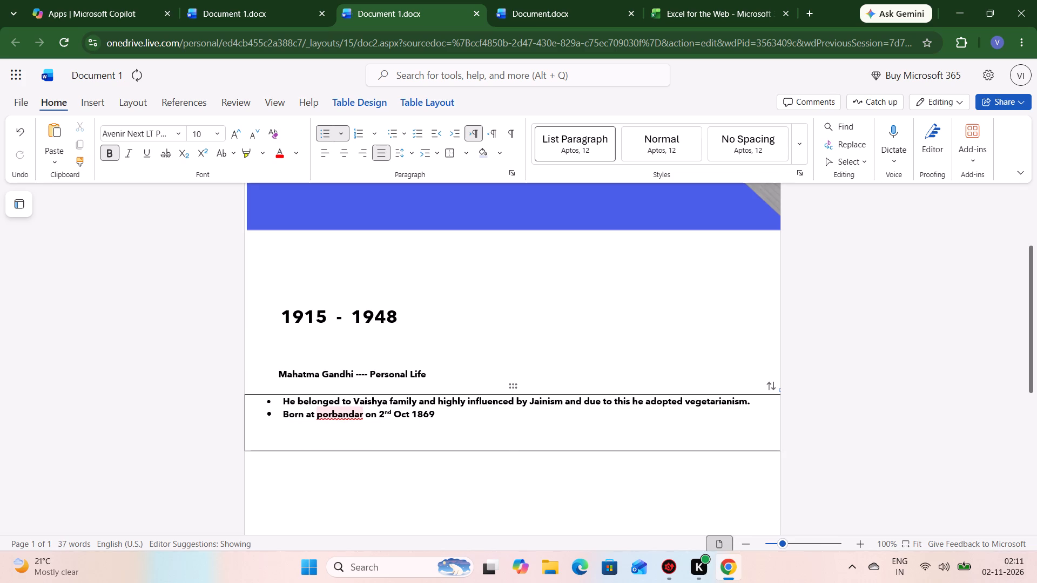
click(341, 451)
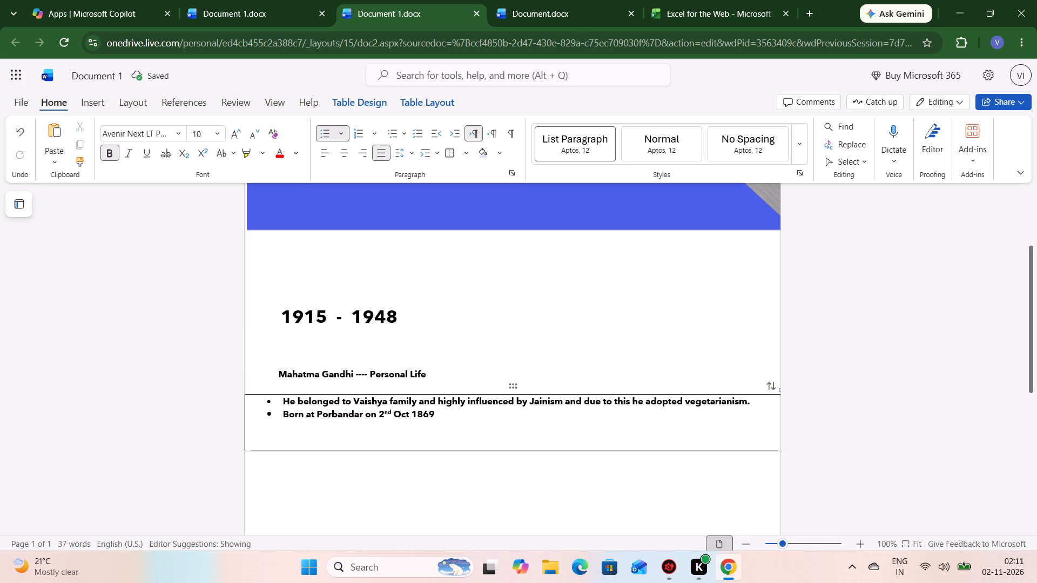
Underline the date "2nd Oct 1869" in the second bullet.
drag(379, 410, 446, 420)
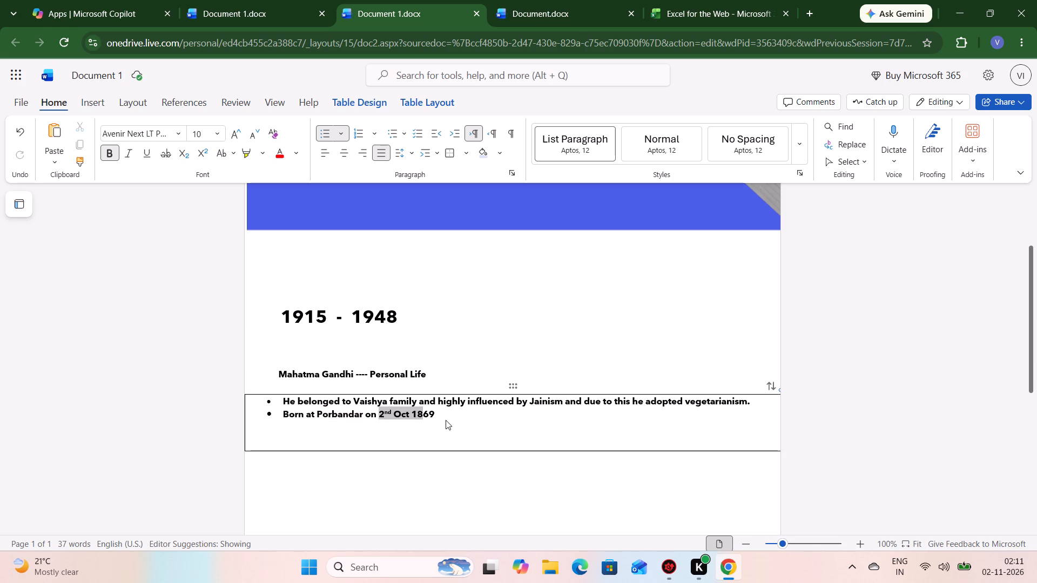
drag(446, 420, 434, 414)
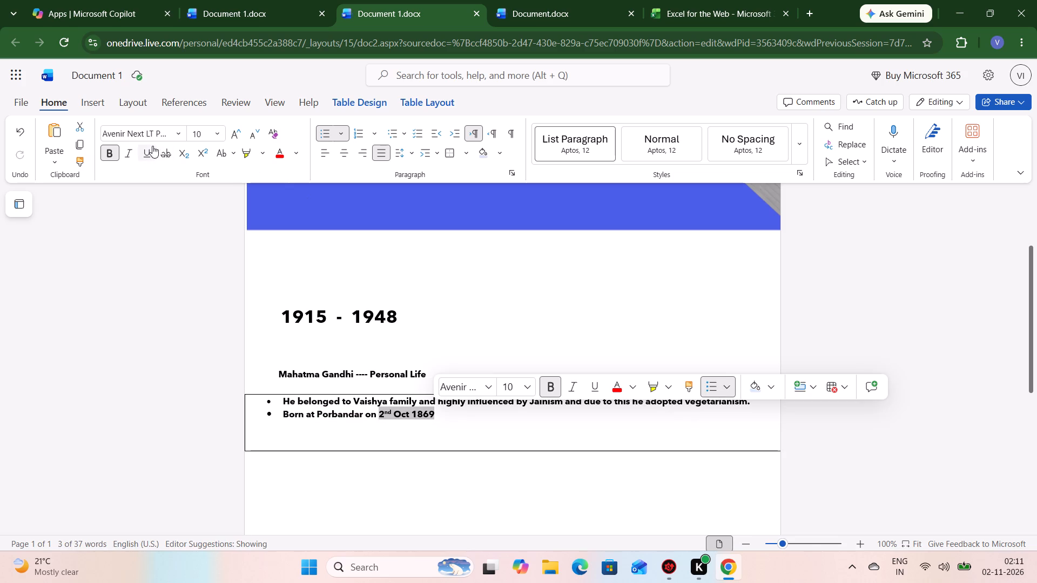
click(150, 146)
click(444, 408)
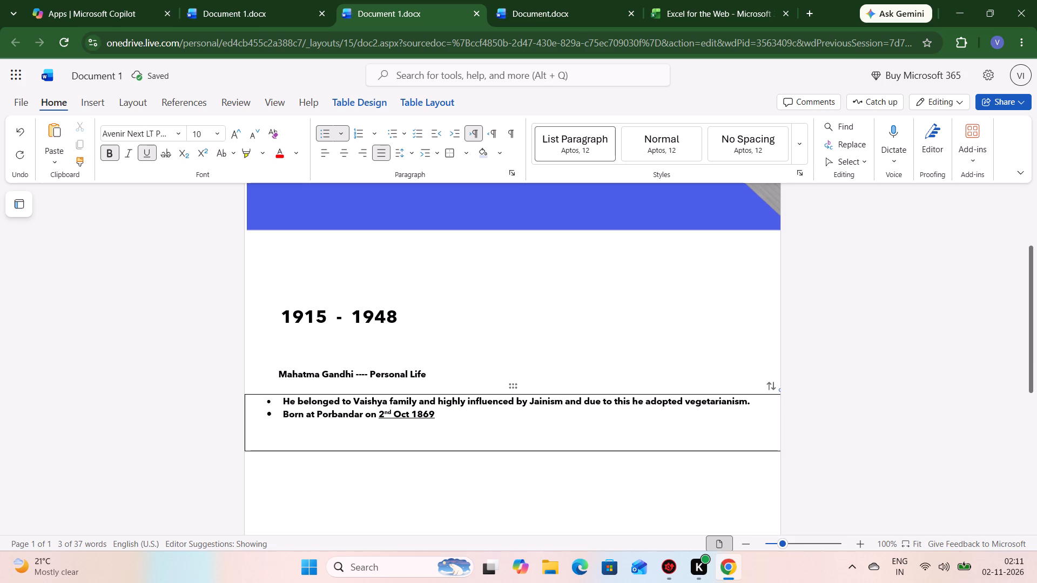
Remove the bold formatting from the text of both bullets in the table cell.
drag(282, 399, 454, 424)
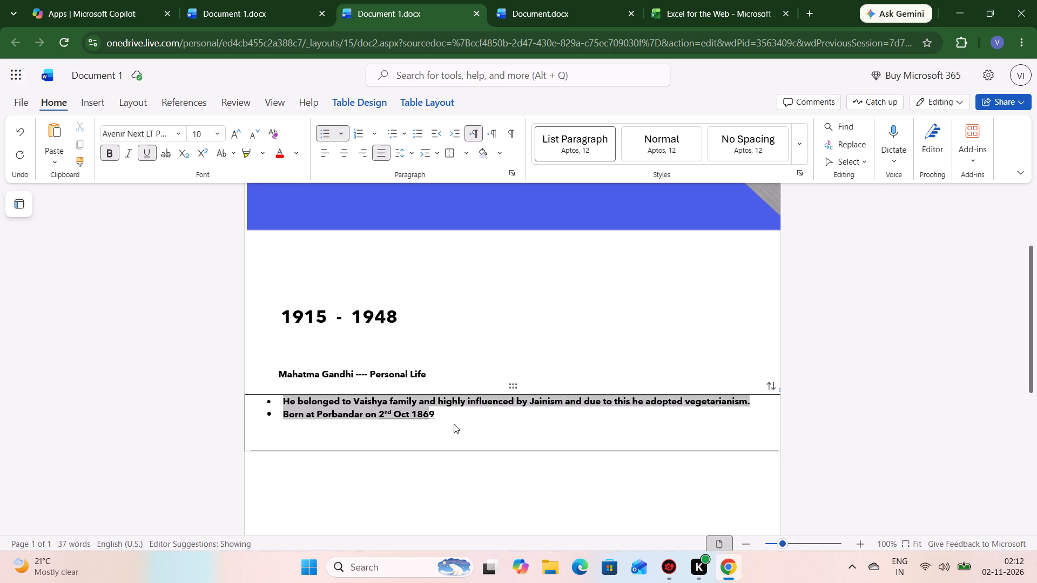
drag(454, 424, 446, 411)
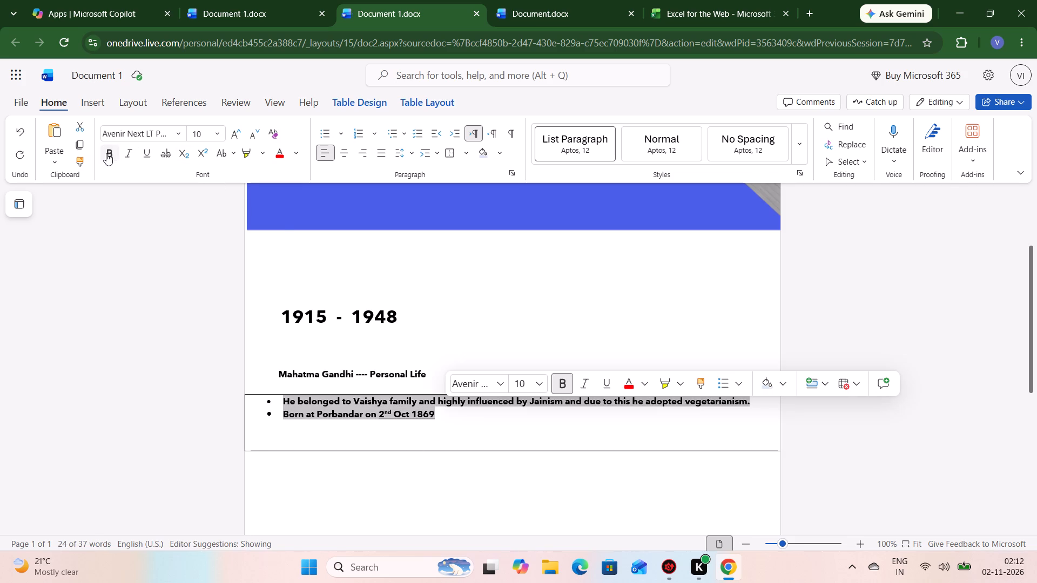
click(106, 153)
click(439, 414)
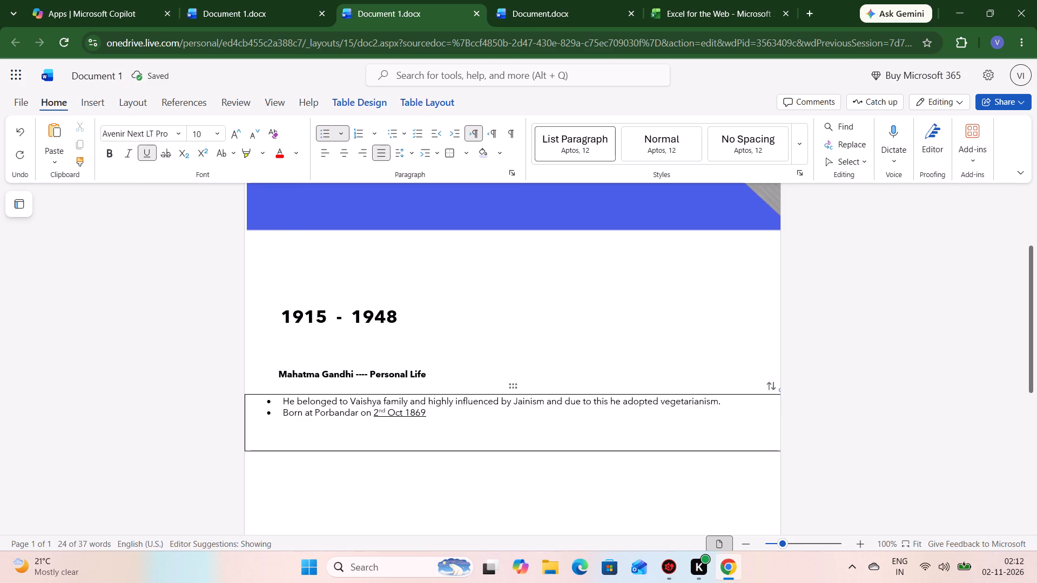
Make the underlined date "2nd Oct 1869" in the second bullet bold.
drag(369, 415, 429, 418)
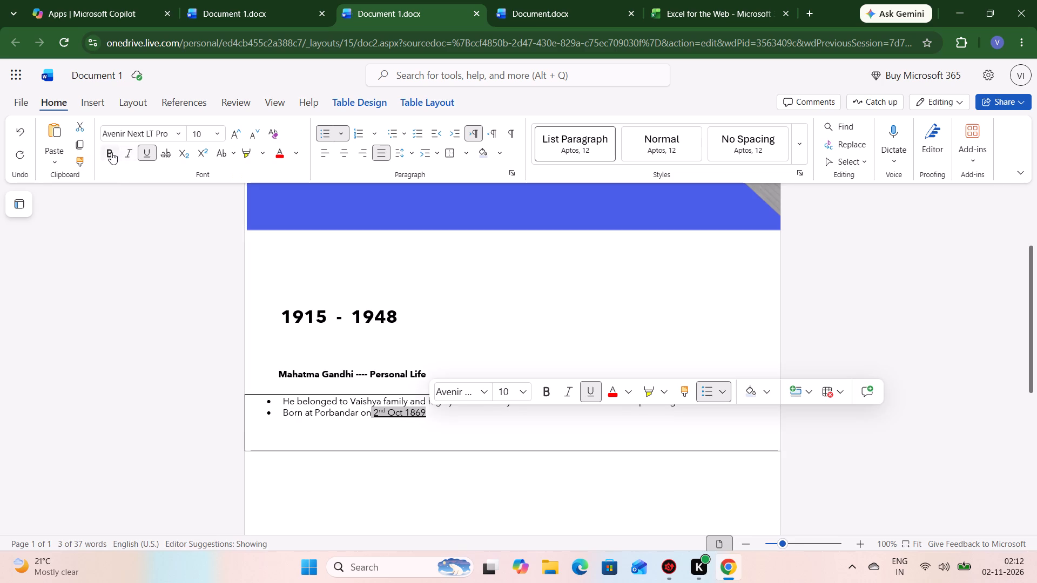
click(110, 153)
click(450, 413)
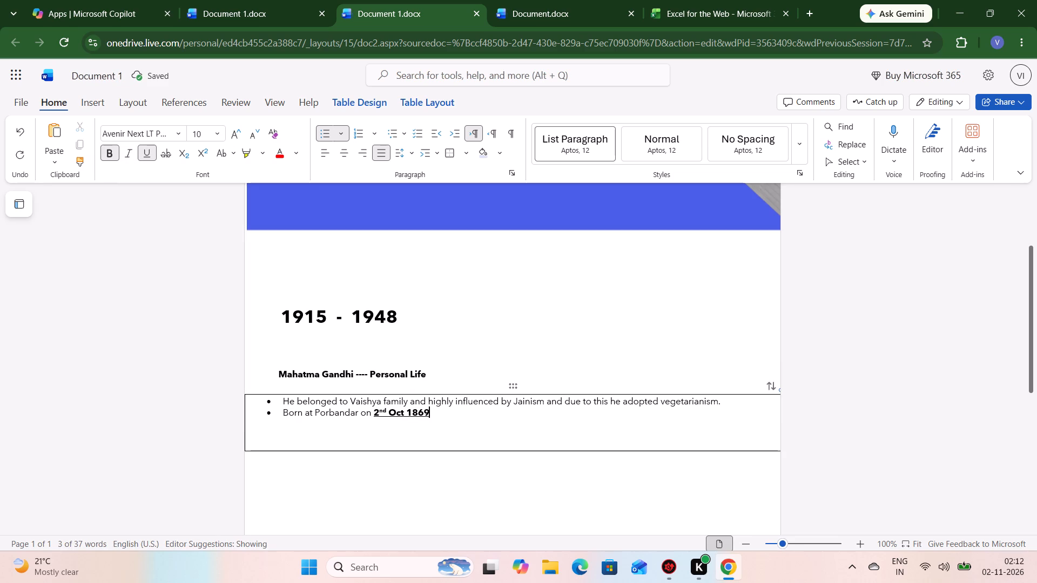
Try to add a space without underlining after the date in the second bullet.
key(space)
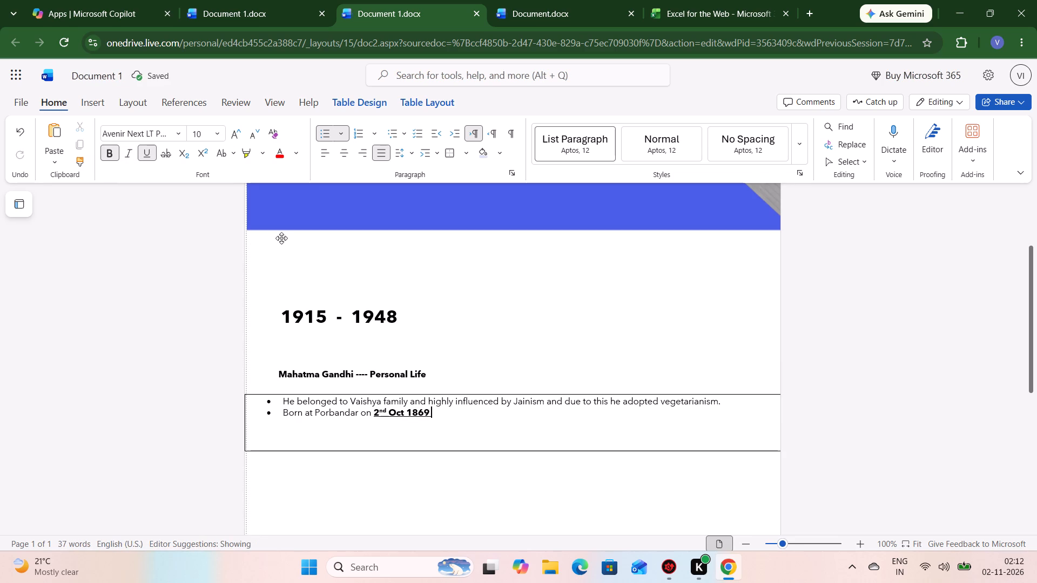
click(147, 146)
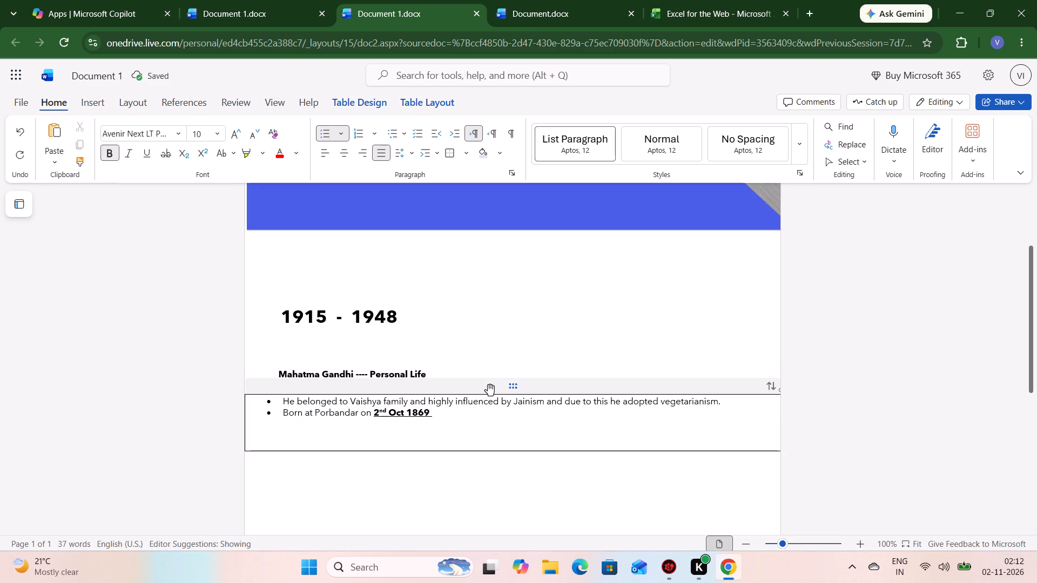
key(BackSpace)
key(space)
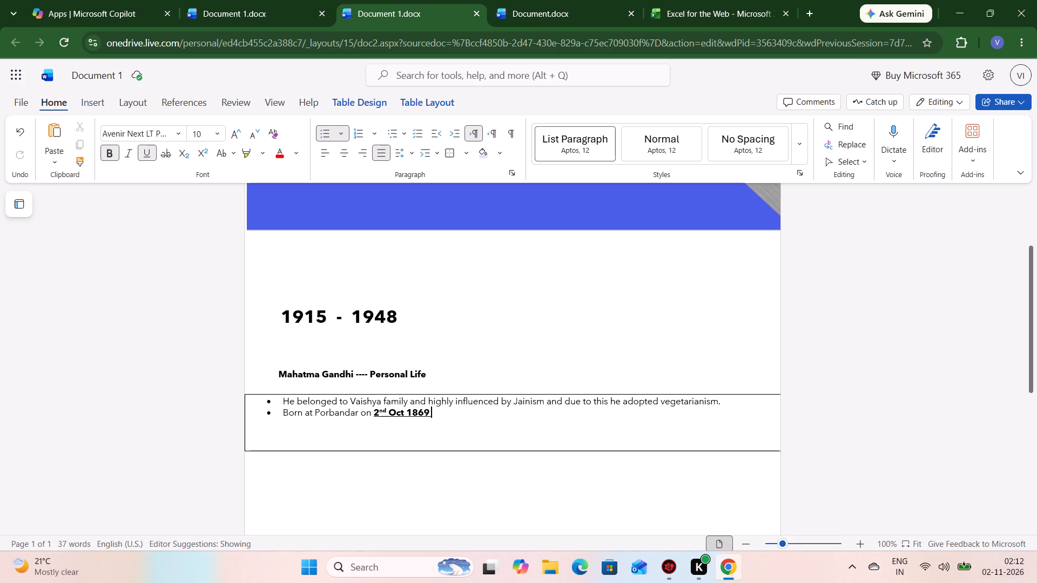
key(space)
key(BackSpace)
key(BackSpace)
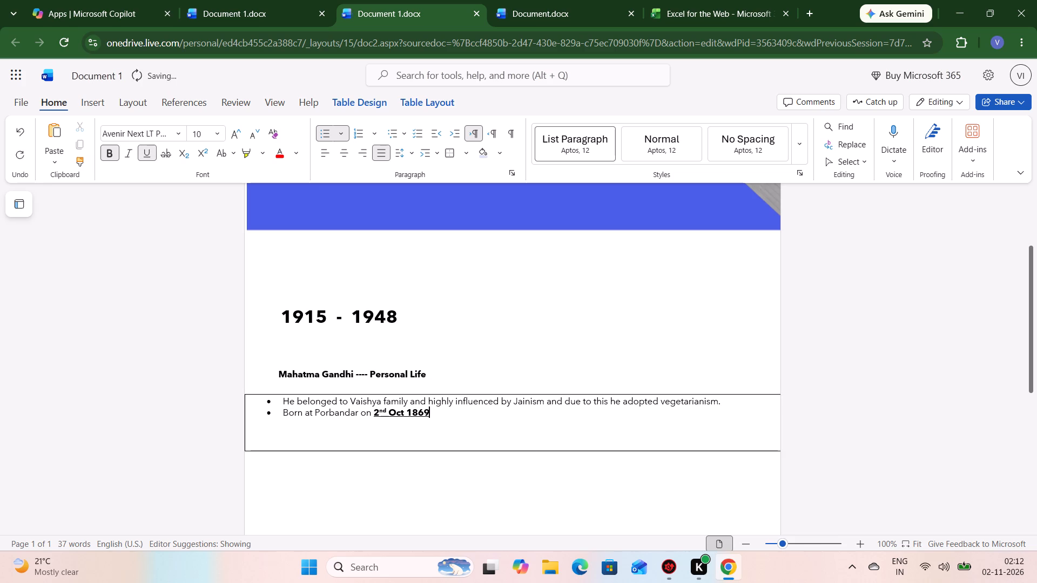
Add spaces after the underlined date in the second bullet and turn off underlining for what follows.
key(space)
click(144, 157)
key(space)
key(space)
key(space)
click(148, 148)
key(space)
key(space)
key(space)
key(space)
key(space)
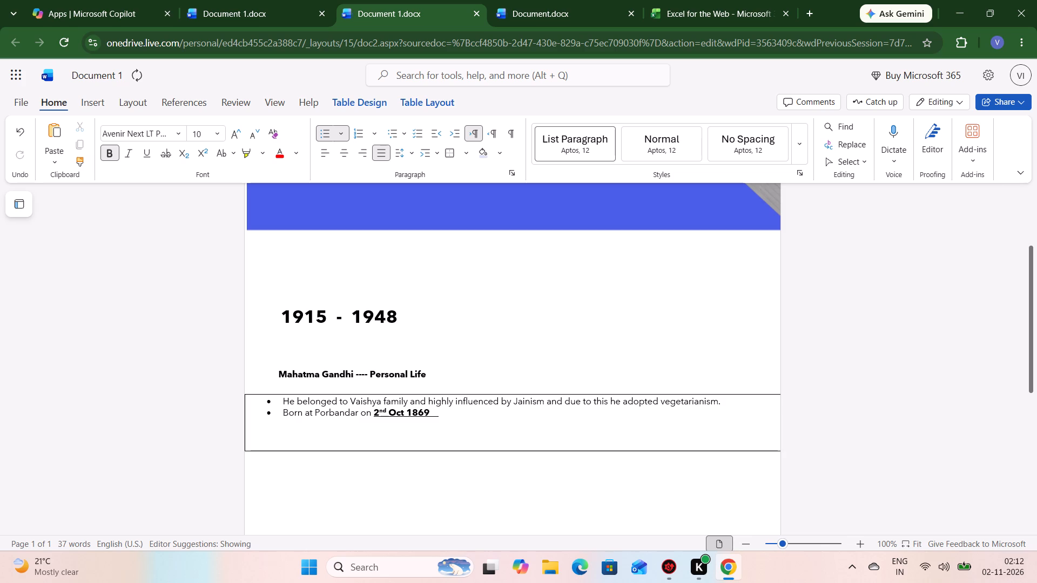
Delete the surplus underlined spaces after the date in the second bullet and add a space without underlining.
click(438, 415)
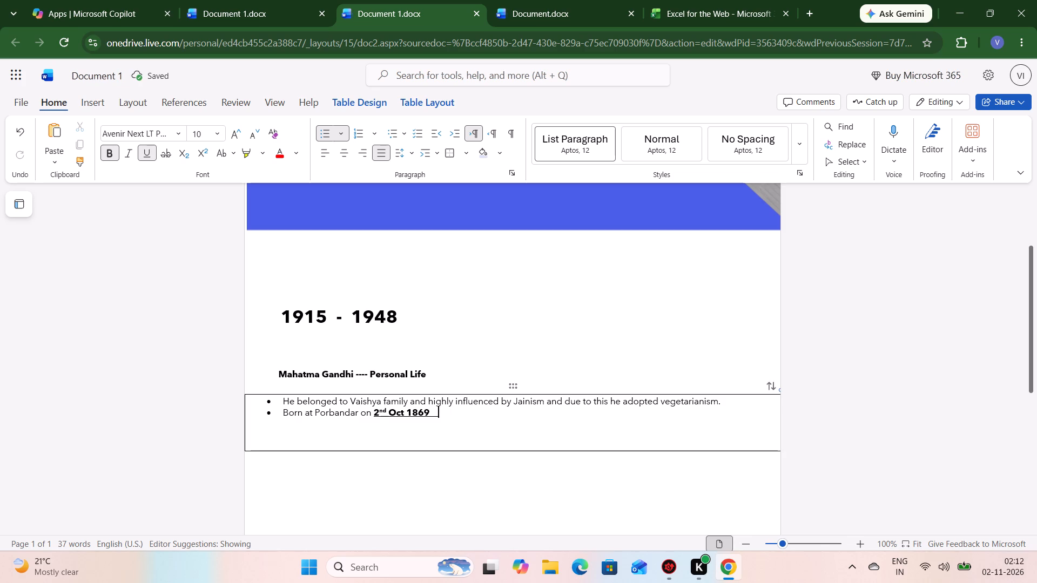
key(BackSpace)
key(BackSpace)
key(BackSpace)
key(Right)
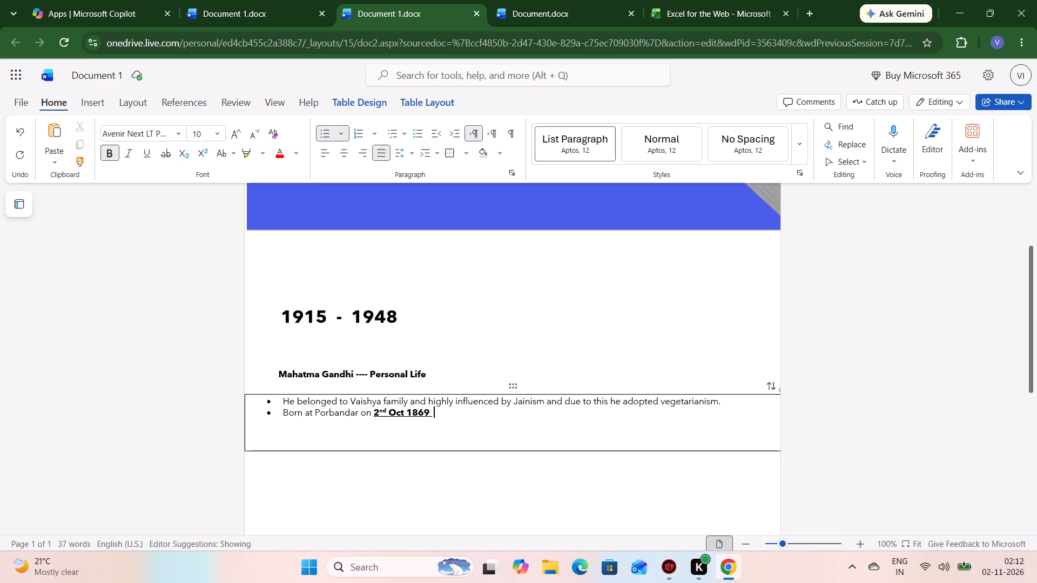
key(space)
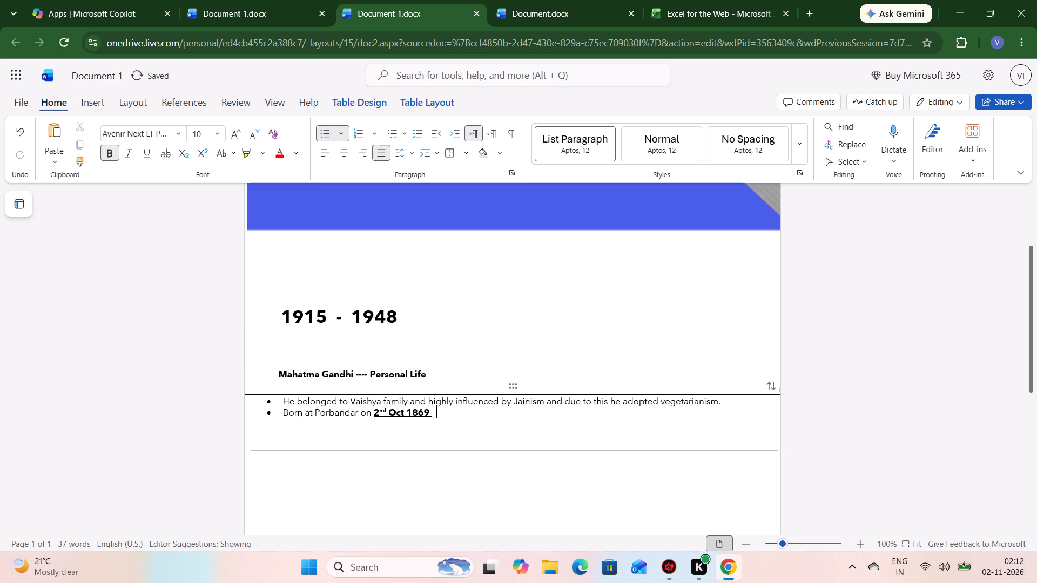
Continue the second bullet after the date with "- Princely state of Kathiawar".
text(-)
key(space)
key(space)
text(Pr)
text(incely state)
key(space)
text(of)
key(space)
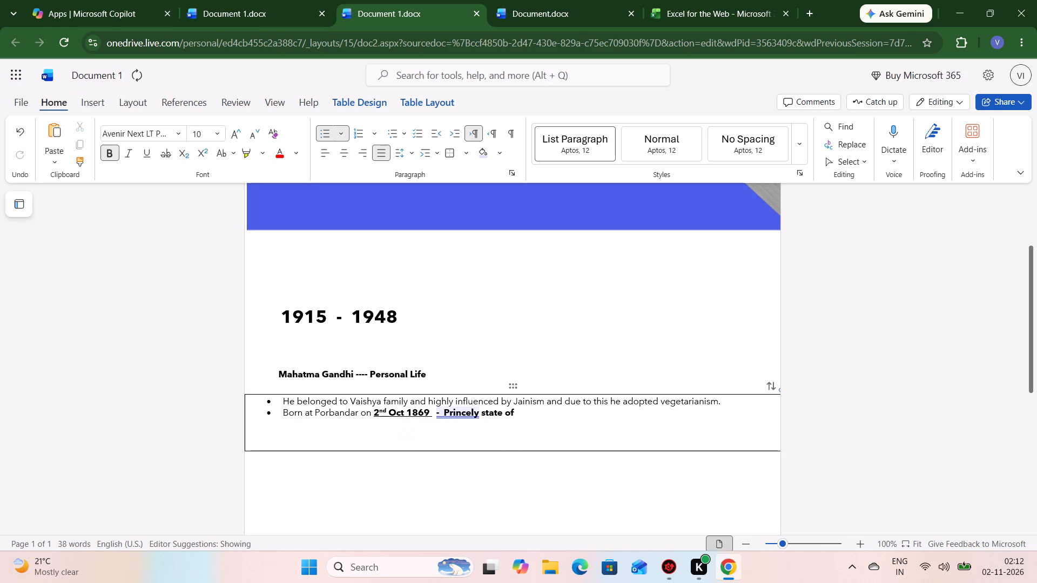
text(Kathi)
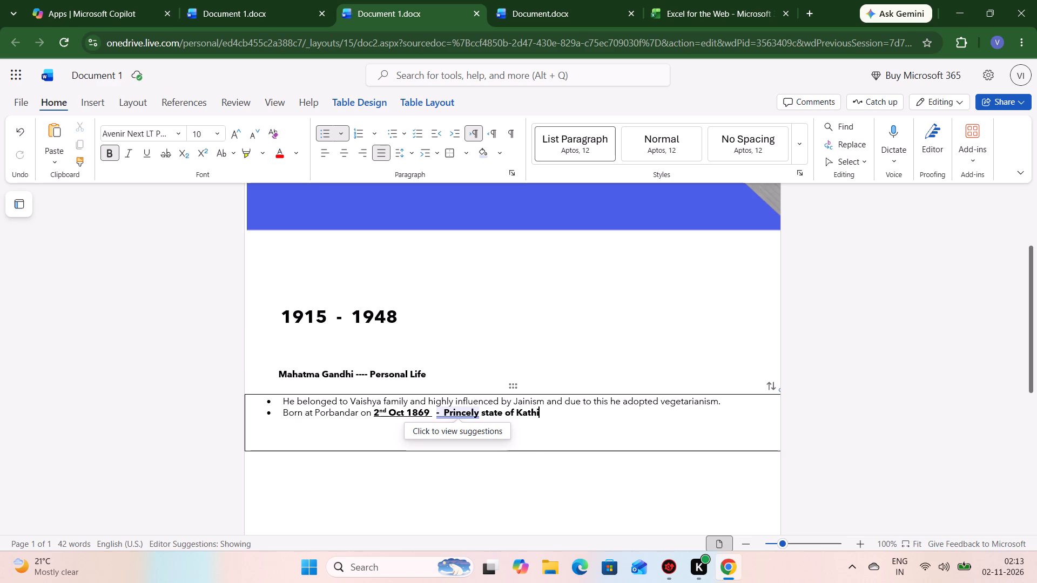
key(a)
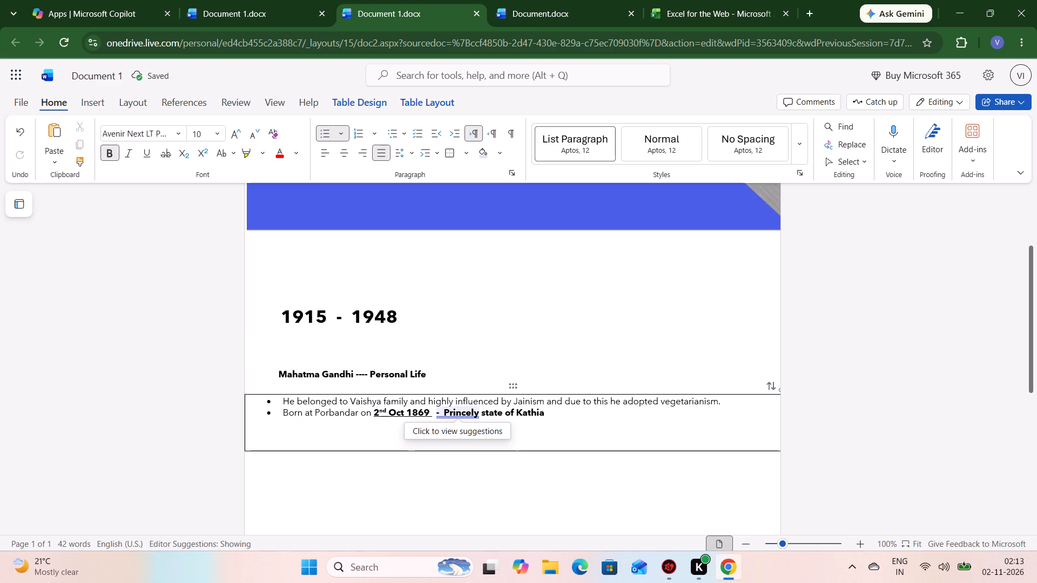
text(war)
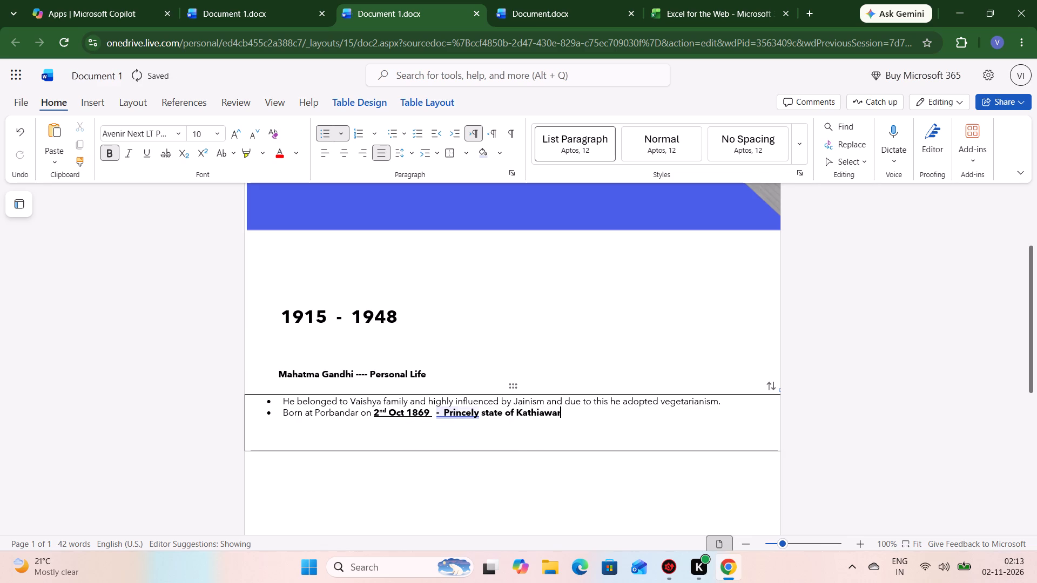
Ignore the proofing suggestion on "- Princely" in the second bullet.
click(462, 417)
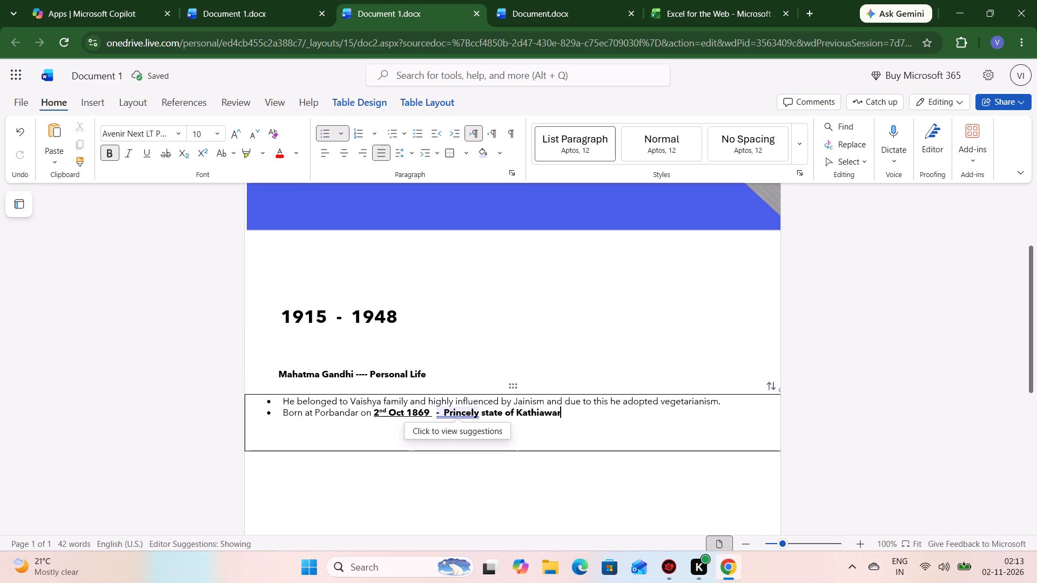
click(468, 490)
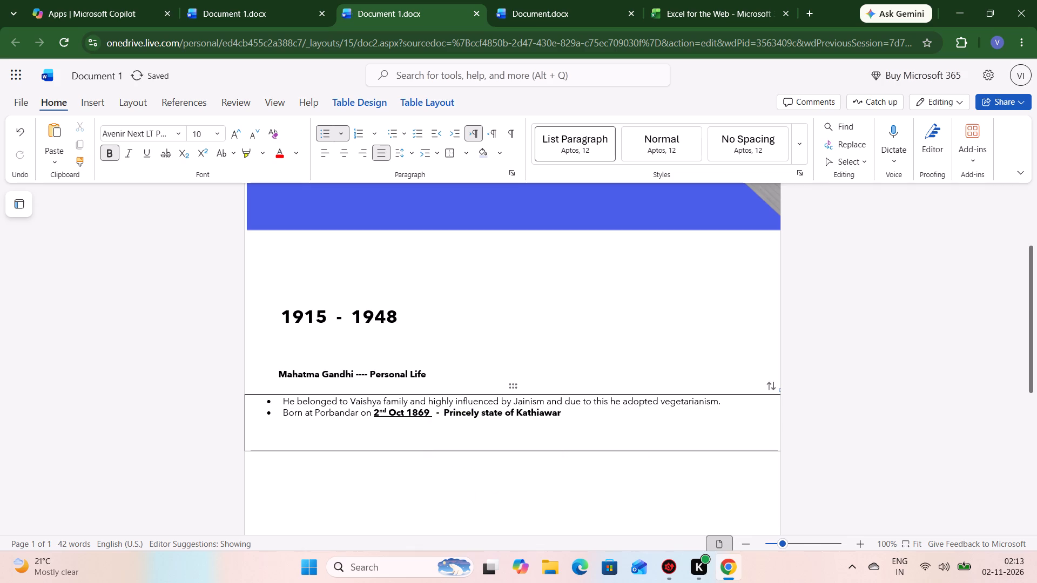
Remove the bold formatting from "Princely state of" in the second bullet.
click(581, 419)
drag(444, 411, 502, 415)
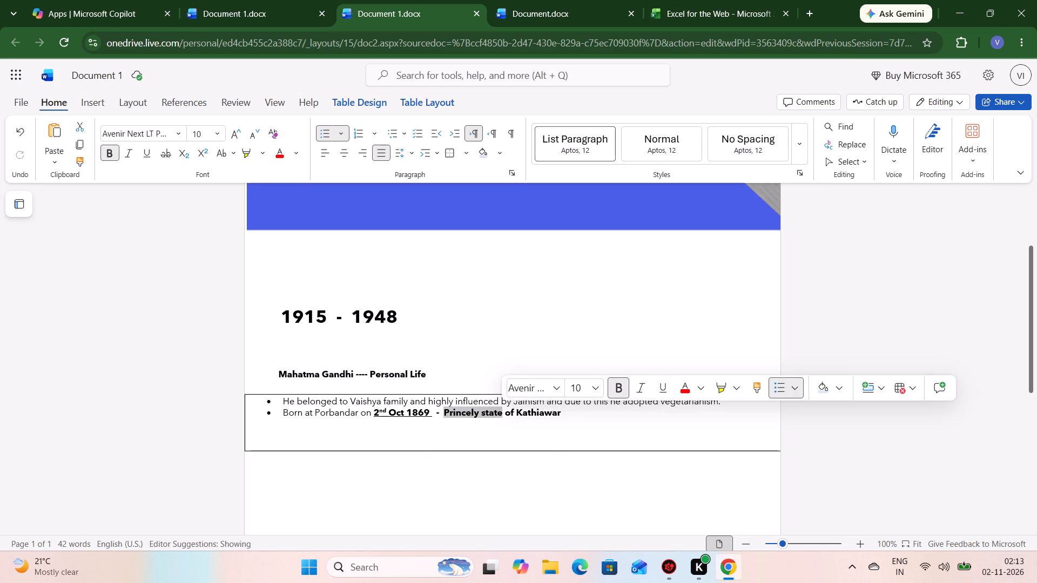
click(527, 416)
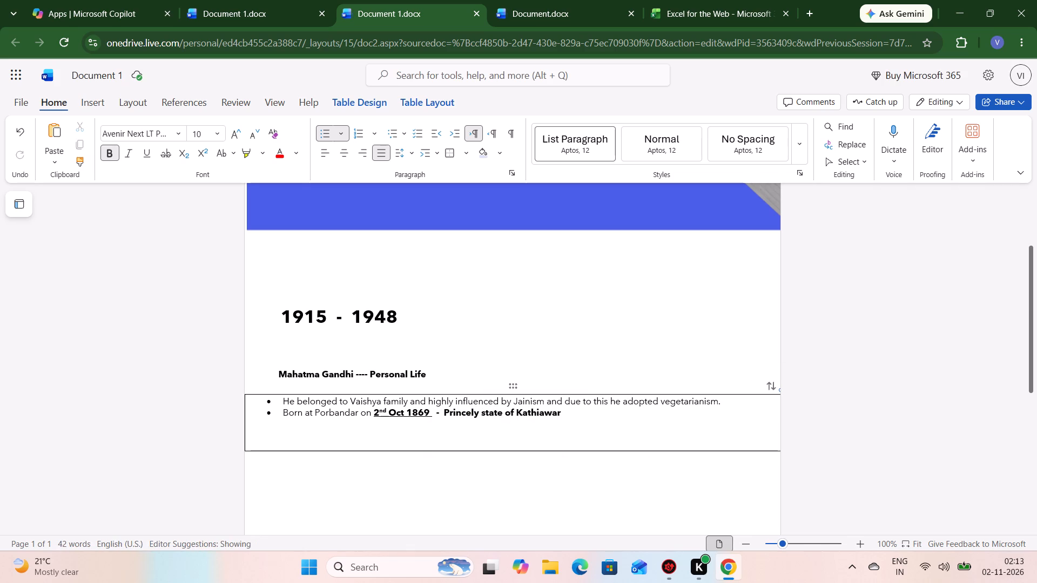
drag(445, 412, 520, 416)
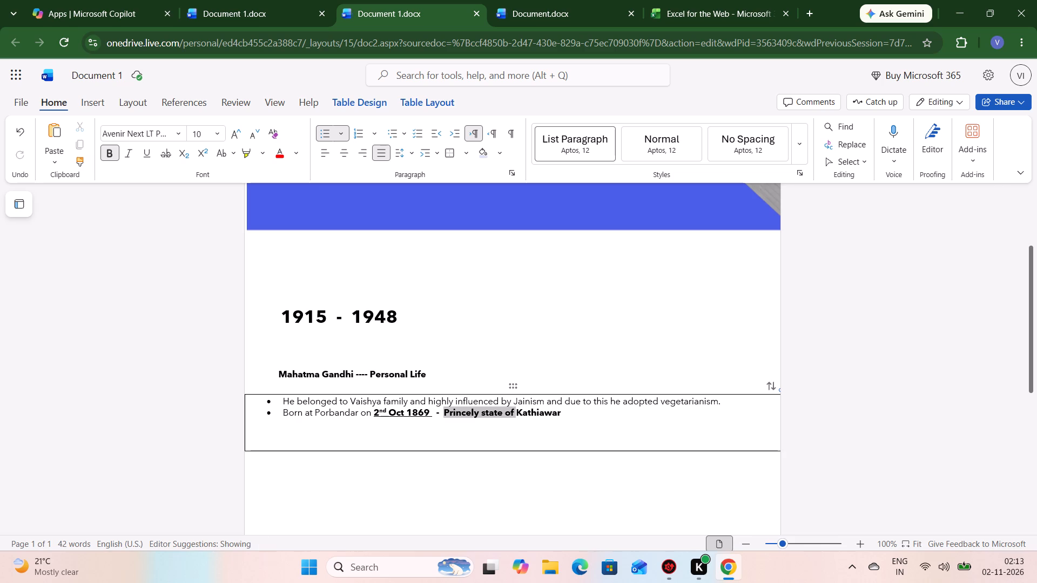
drag(520, 416, 513, 416)
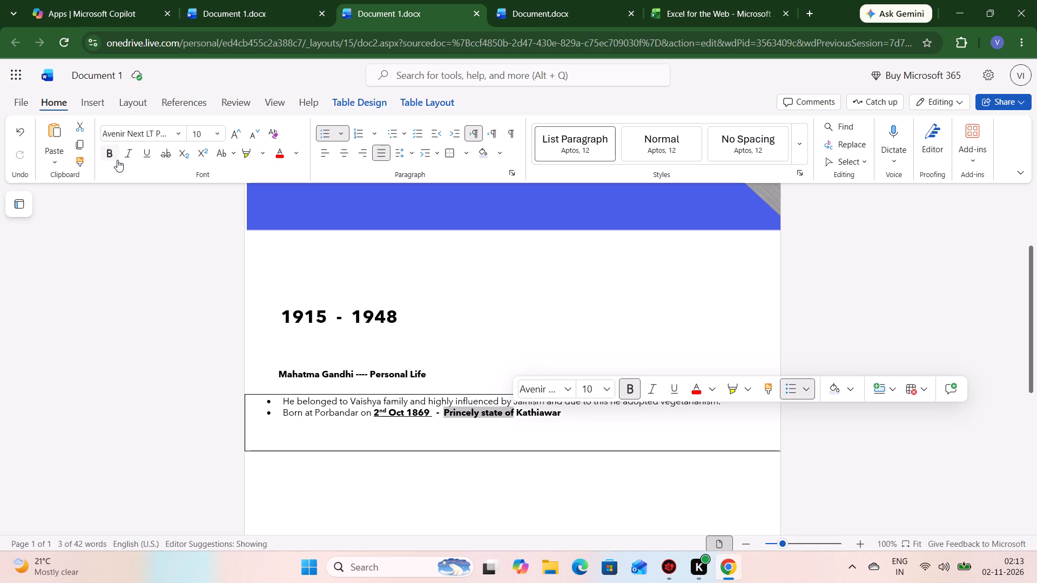
click(111, 155)
End the second bullet with a period after "Kathiawar" and start a new bullet below it.
click(557, 413)
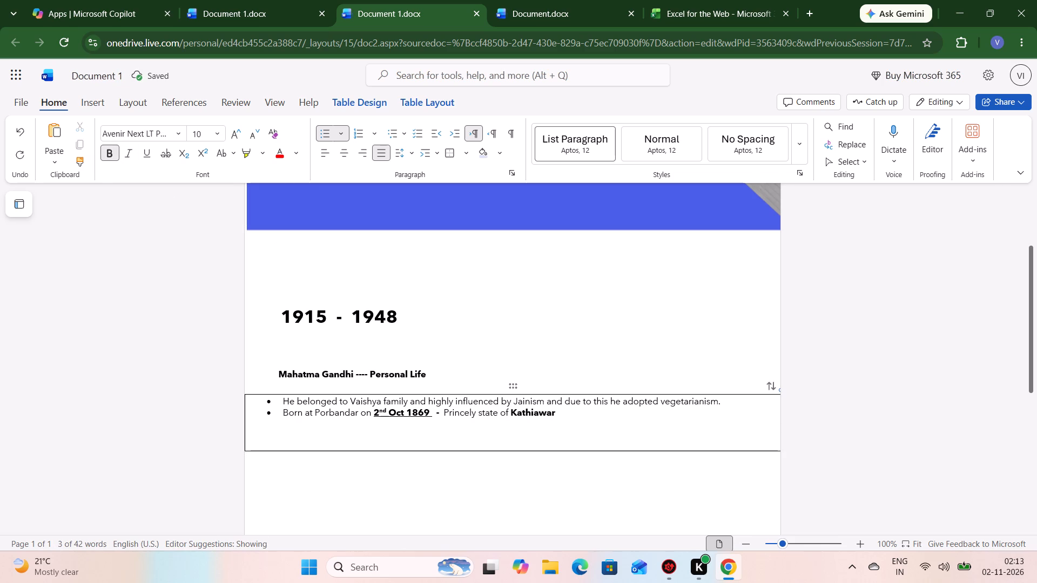
key(space)
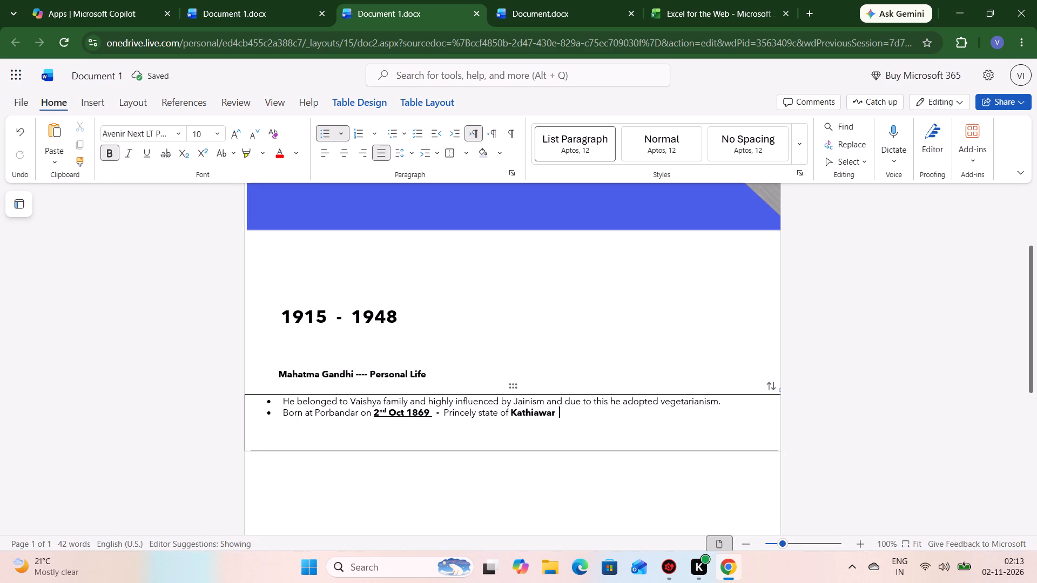
key(BackSpace)
text(.)
key(space)
key(Return)
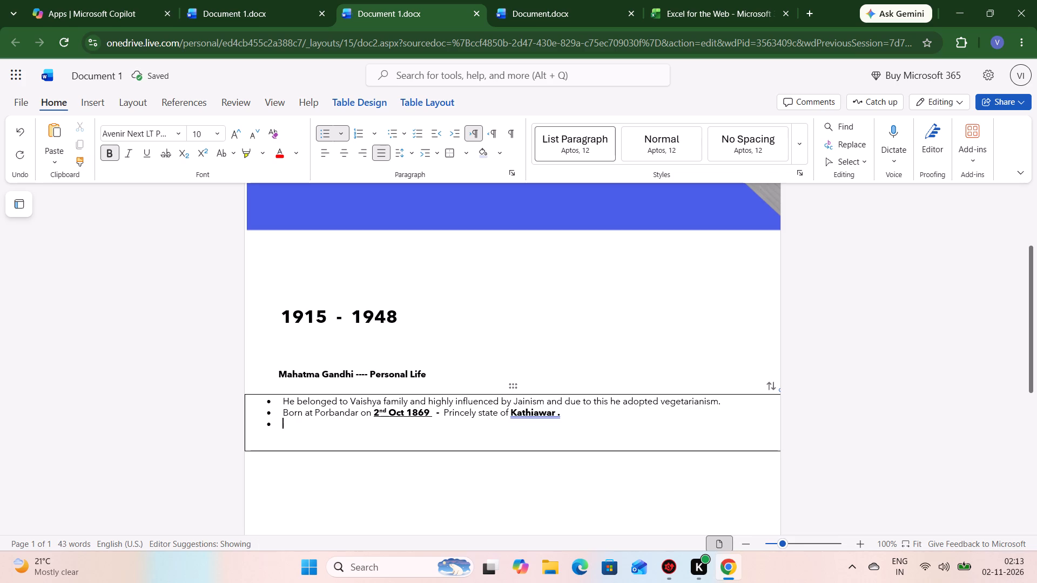
Ignore the grammar suggestion about the space before the period after "Kathiawar".
click(523, 416)
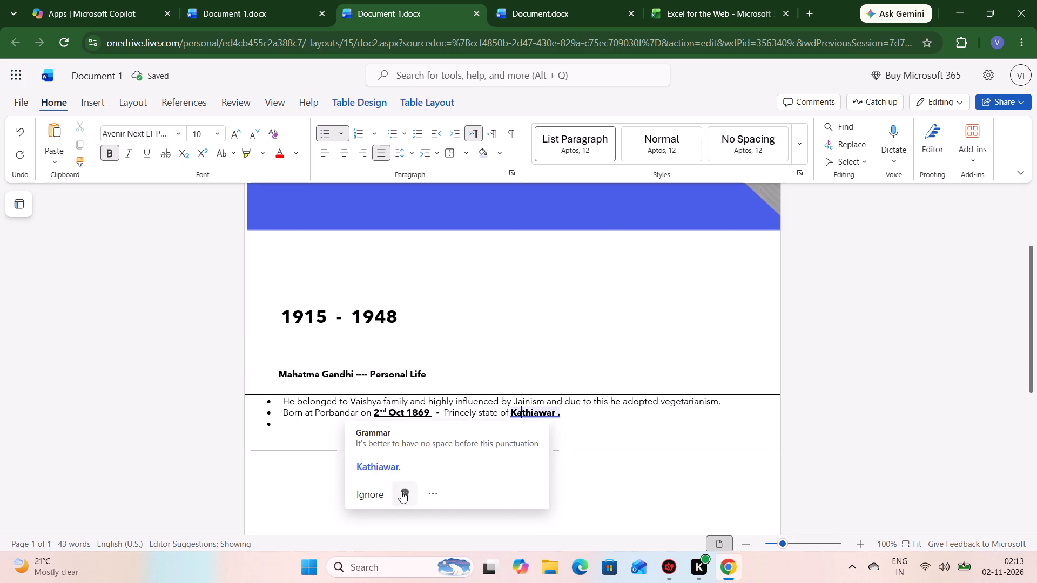
click(377, 491)
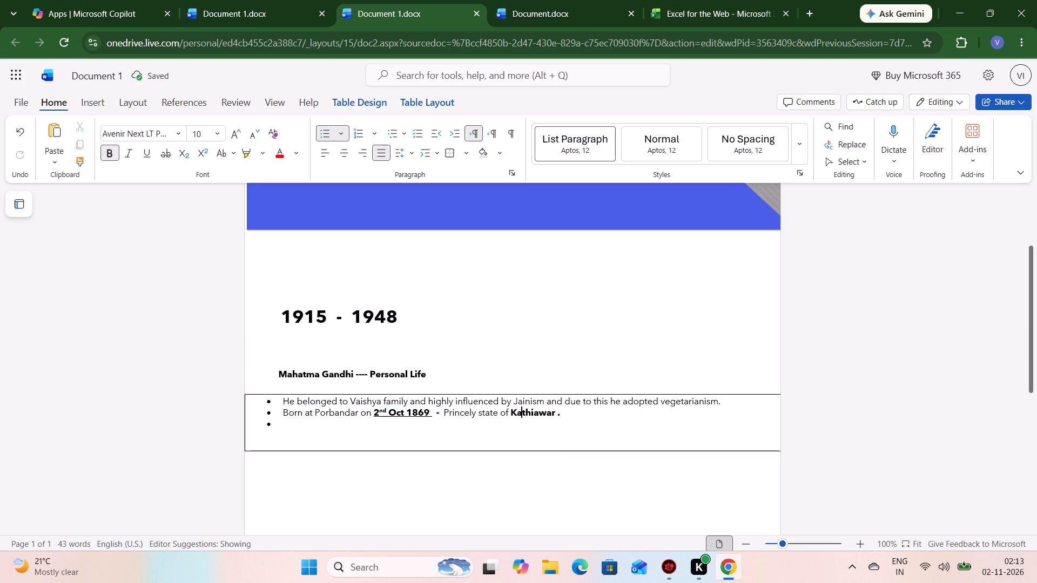
Remove the bold formatting from the word "Kathiawar" in the second bullet.
click(113, 150)
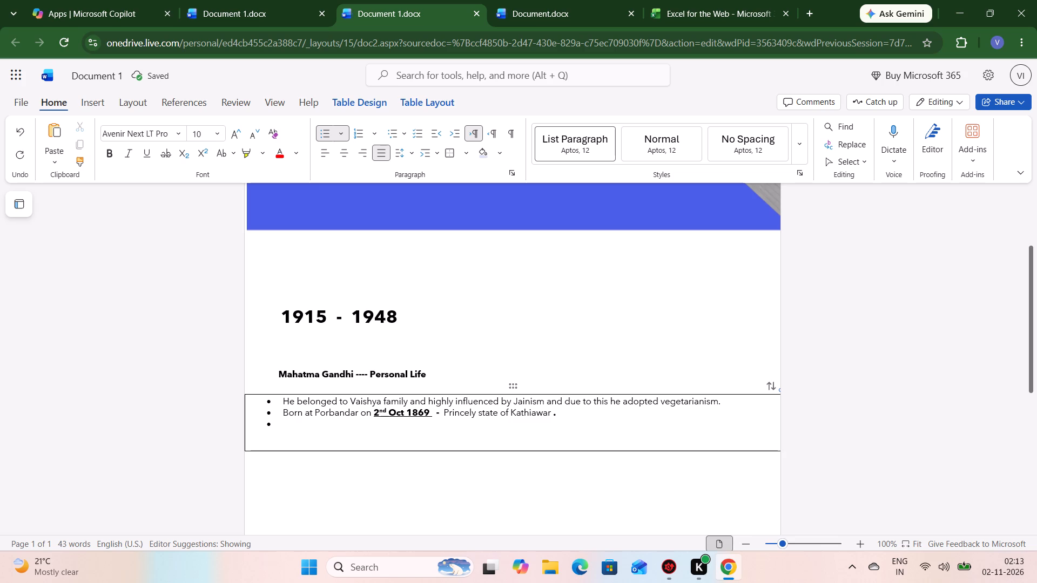
Enter "Father - Deewan Karmchand Gandhi" in bold as the third bullet and start a fourth bullet.
click(285, 430)
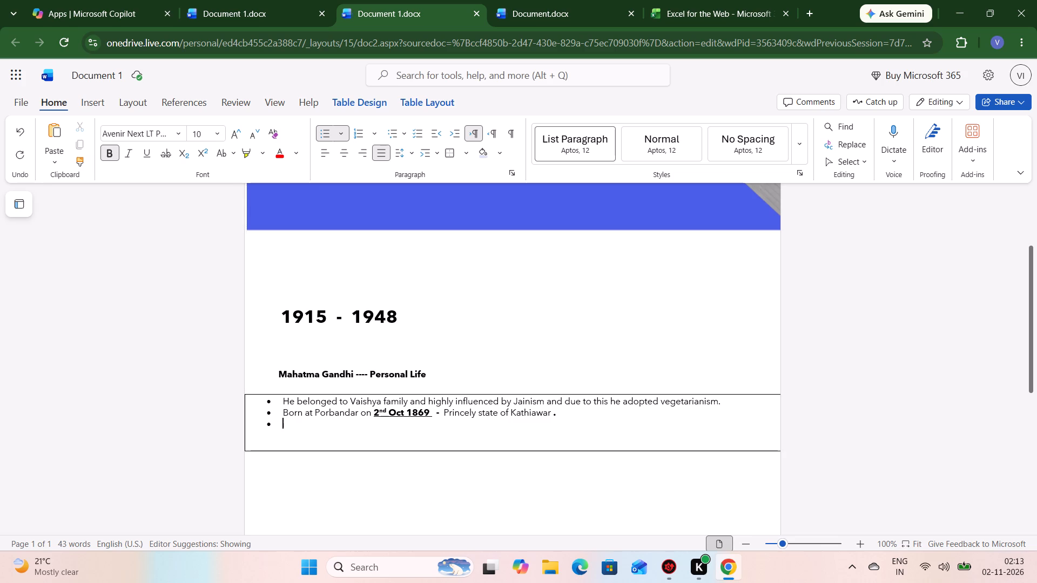
text(Father -)
key(space)
text(Deewan K)
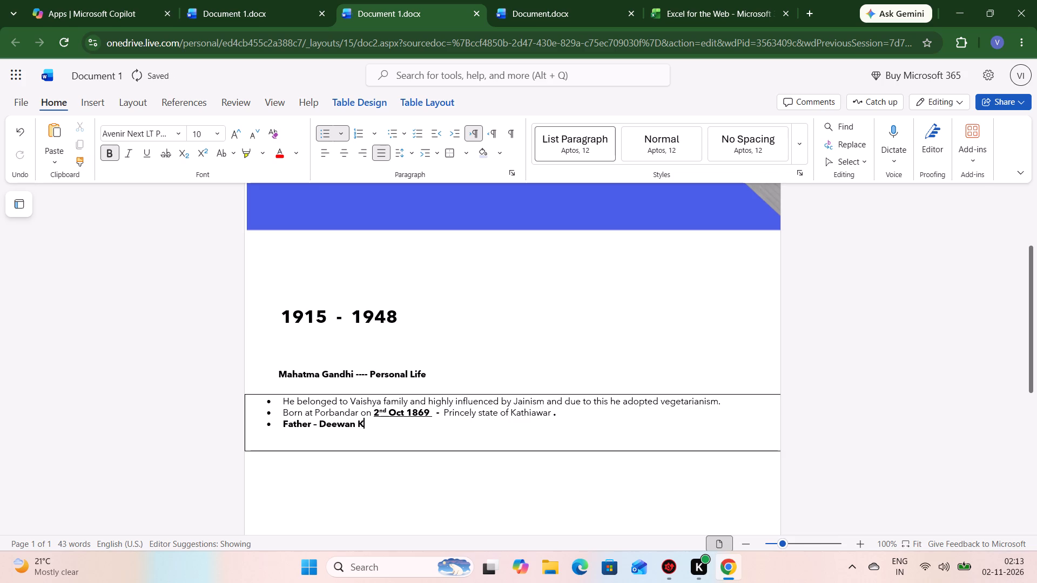
text(arm)
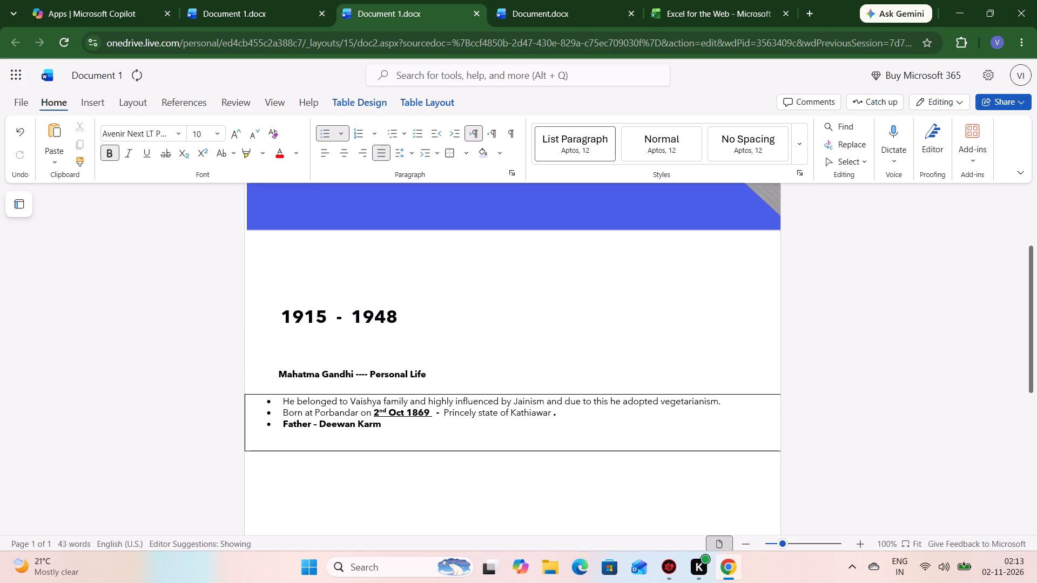
text(chand Gandhi)
key(Return)
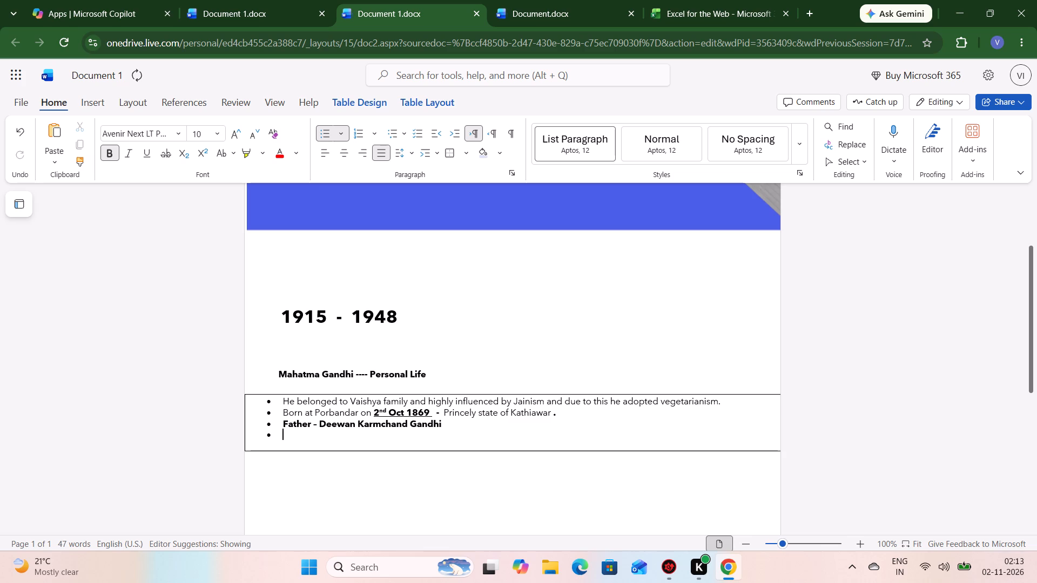
Enter "Mother - Putlibai Gandhi" in bold as the fourth bullet and start a fifth bullet.
key(shift+less)
key(BackSpace)
text(Mother -)
key(space)
key(shift+p)
key(u)
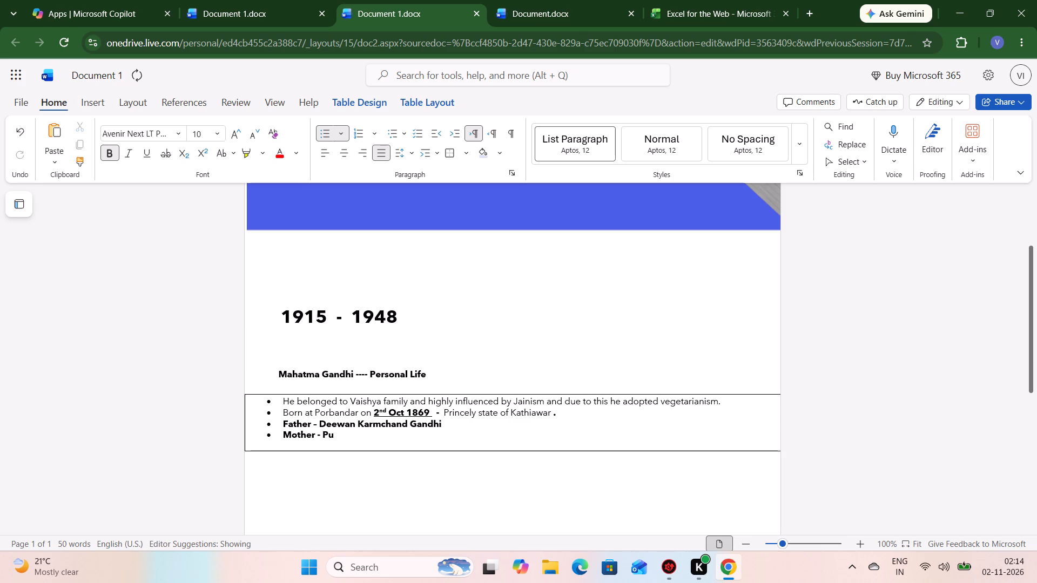
text(tli)
text(bai Gandh)
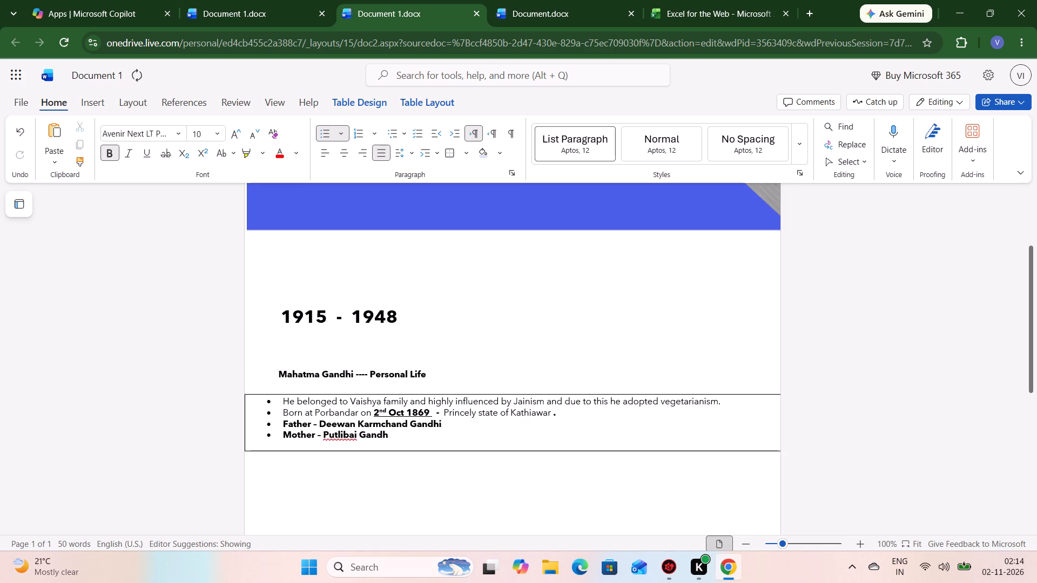
key(i)
key(Return)
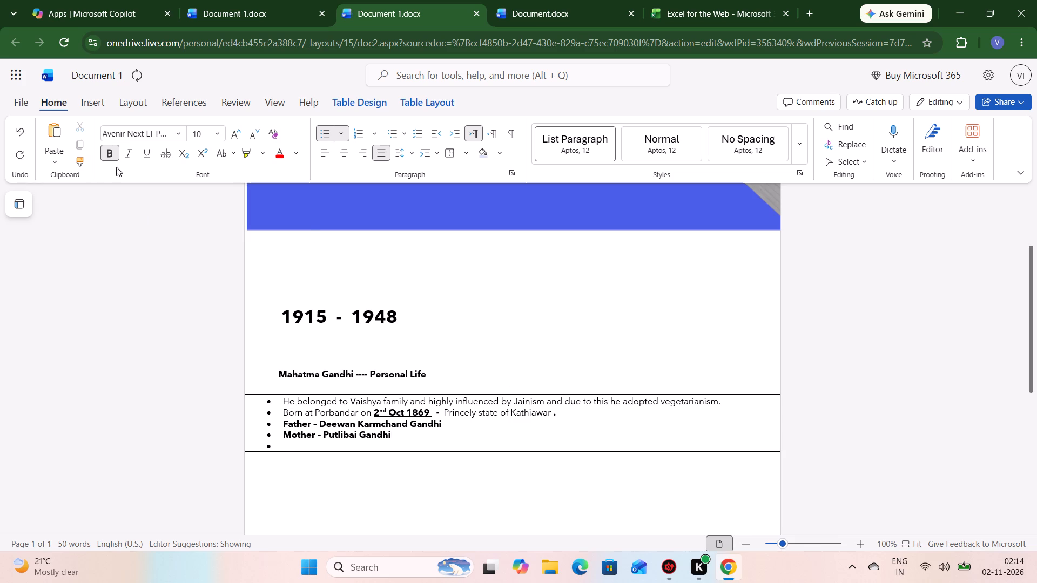
Enter "Inspired by plays Sharavana pitribhakti and Harishchandra." without bold as the fifth bullet.
click(105, 157)
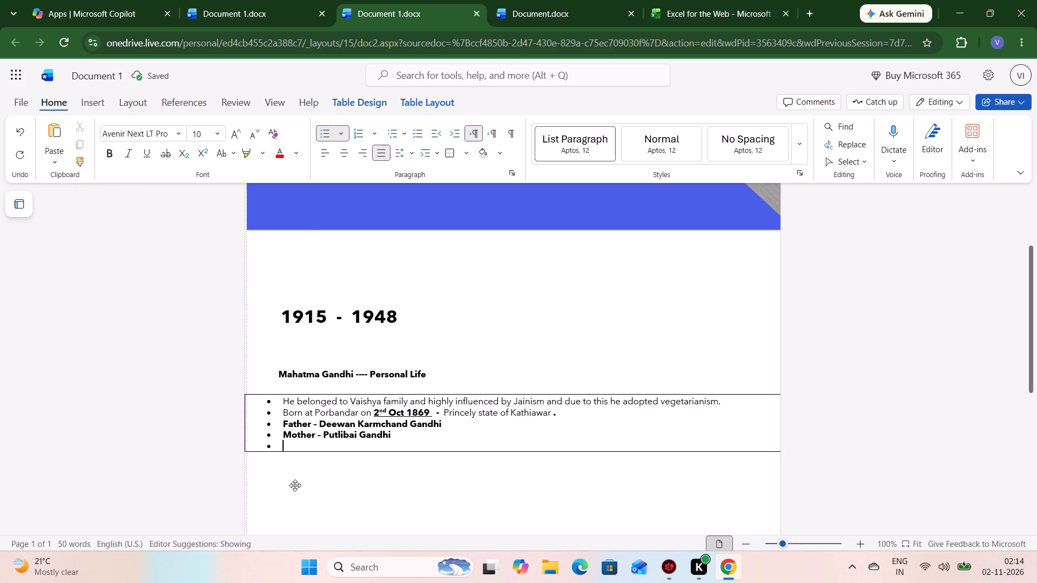
text(Ins)
text(pired by)
key(space)
text(plays)
key(space)
text(Sha)
key(r)
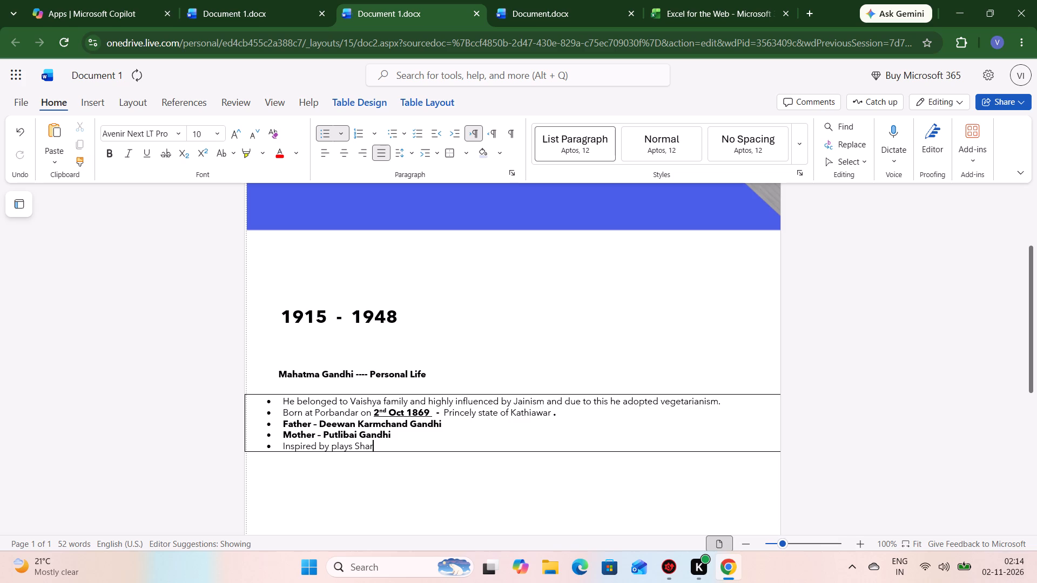
key(a)
text(vana)
key(space)
text(po)
key(BackSpace)
text(it)
text(ri)
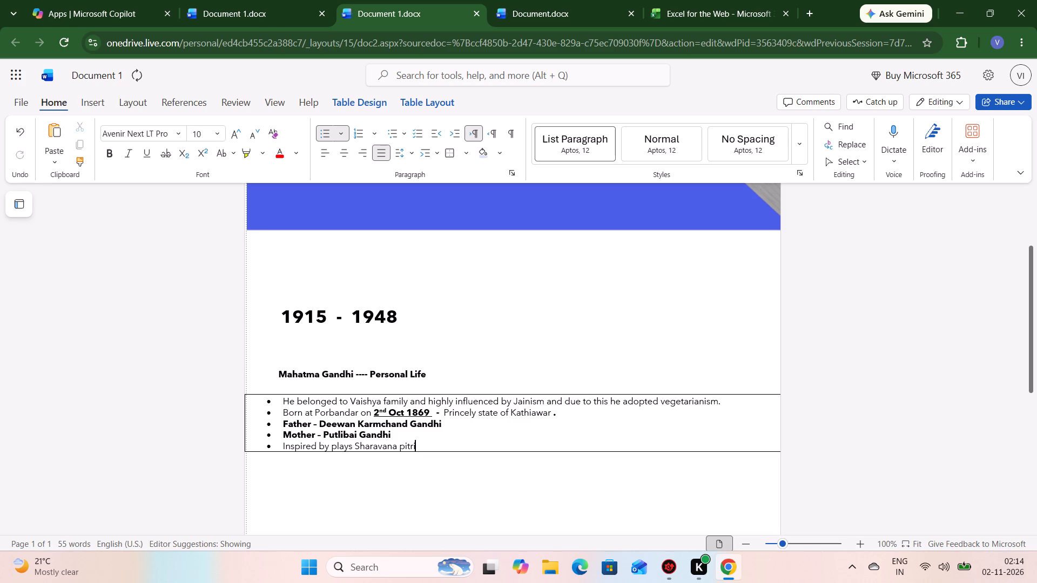
text(bhakti)
key(space)
text(and)
key(space)
text(Har)
text(ish)
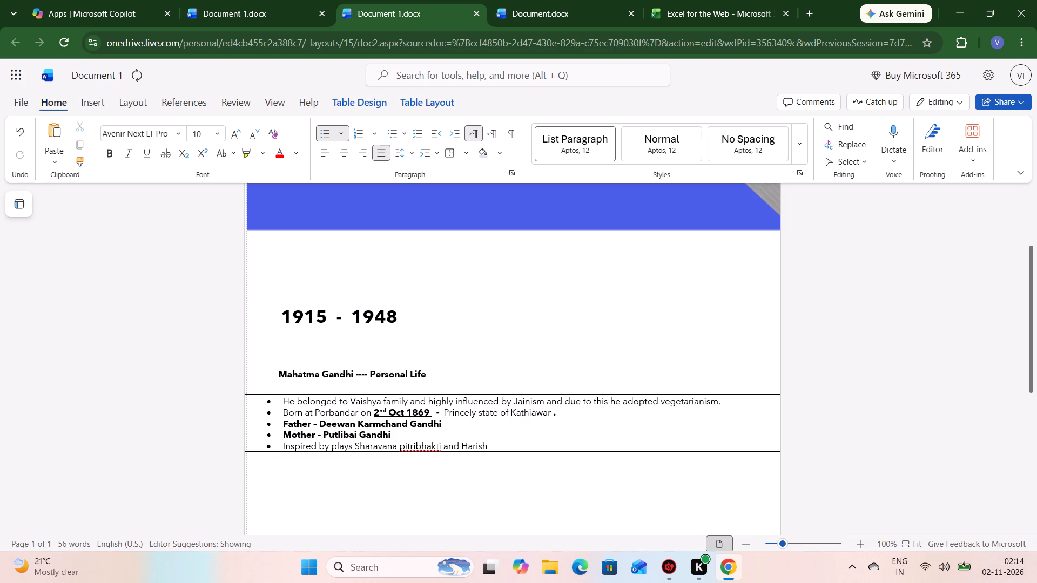
text(chandra.)
Ignore all spelling suggestions for "pitribhakti" in the fifth bullet.
click(408, 447)
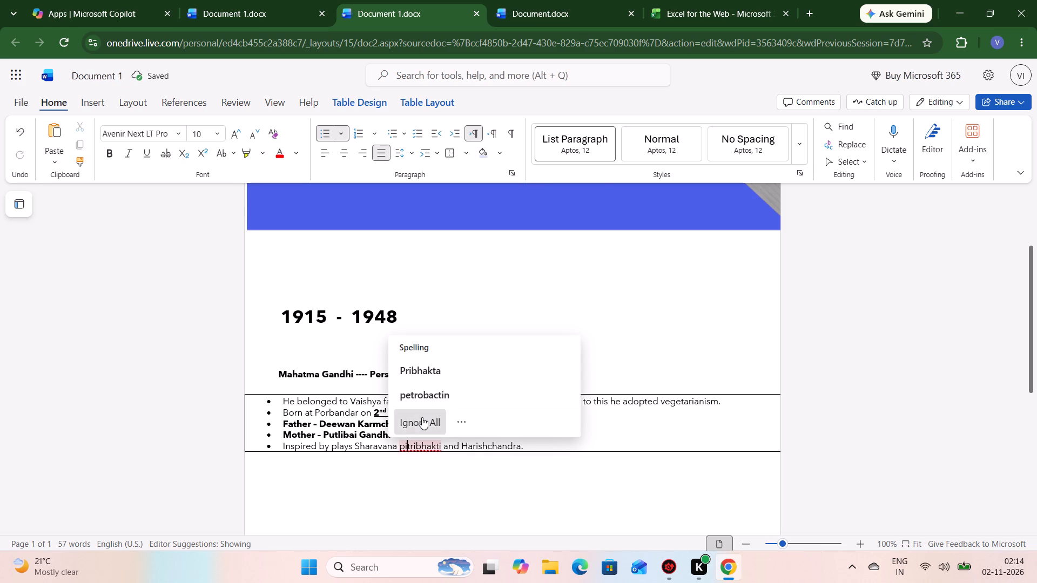
click(422, 417)
Start a sixth bullet below the Harishchandra line with the words "Married to" in non-bold text.
click(532, 448)
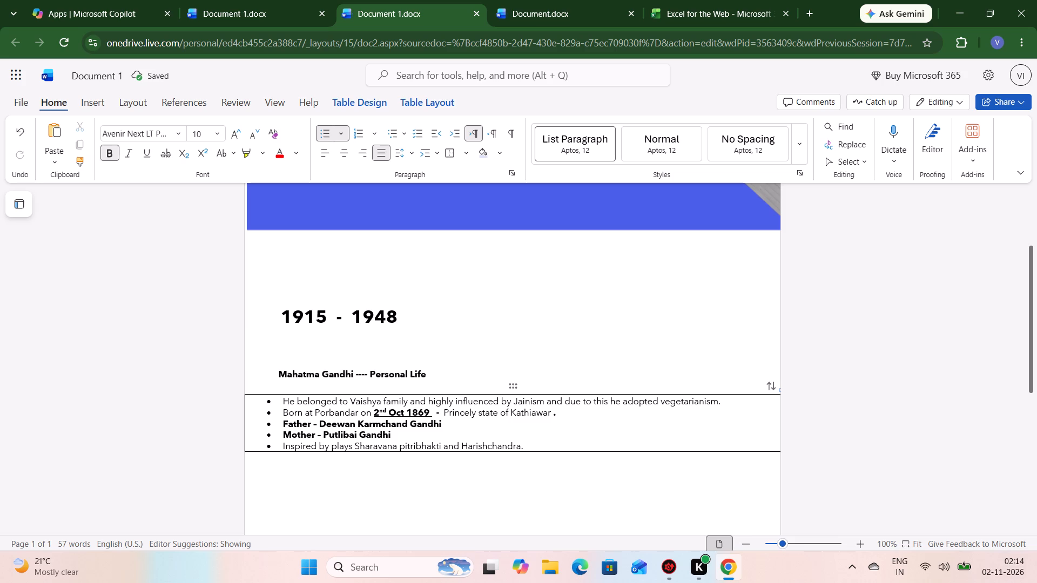
key(Return)
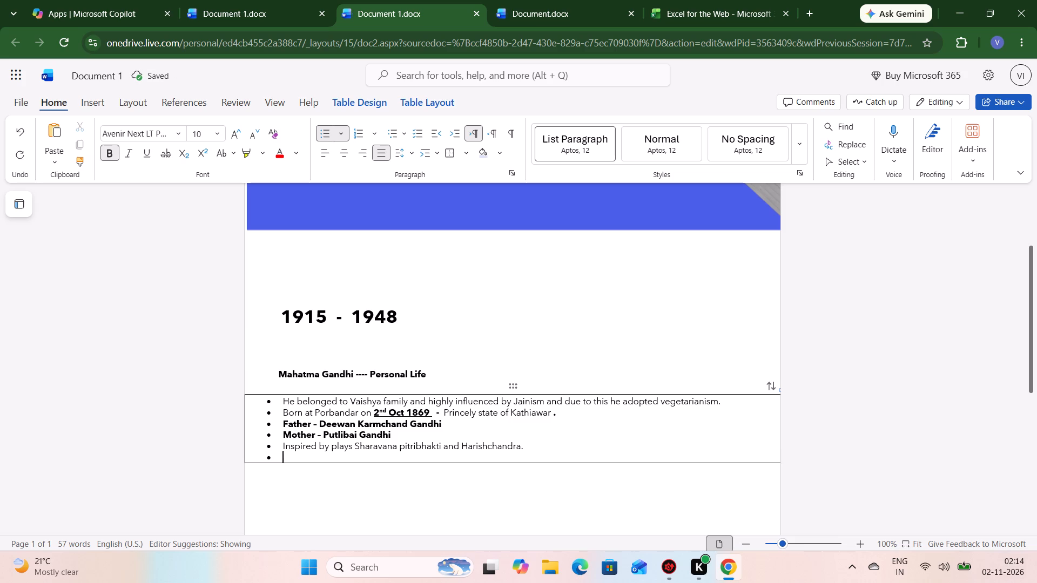
click(104, 153)
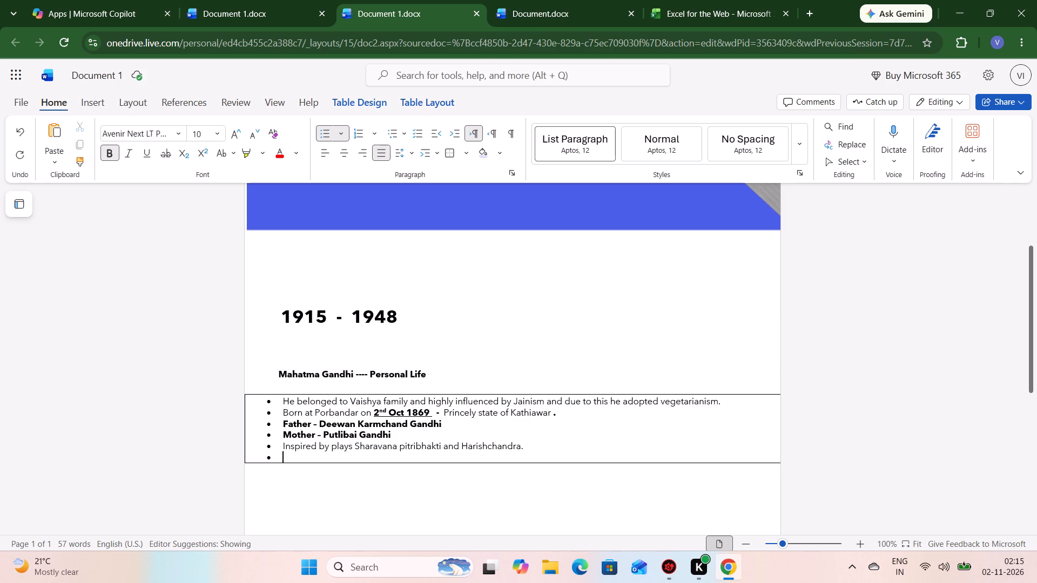
text(Married to)
key(space)
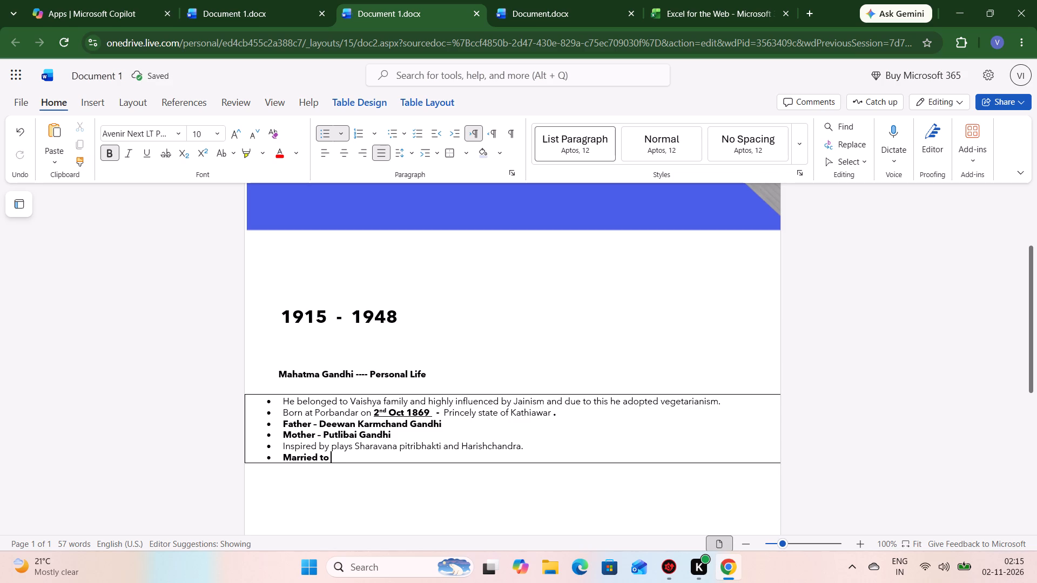
key(ctrl+b)
drag(282, 458, 323, 458)
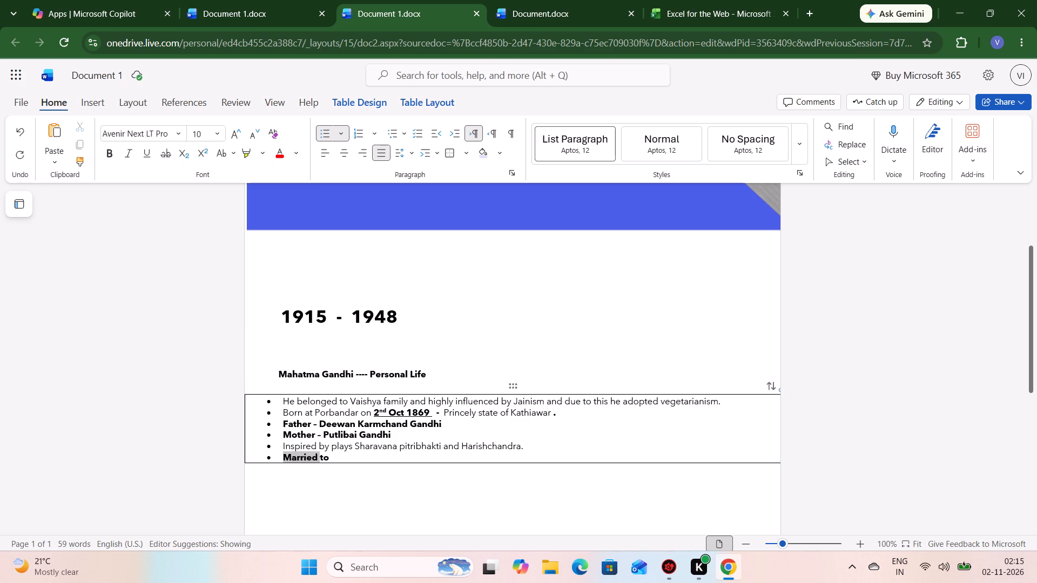
drag(323, 458, 329, 459)
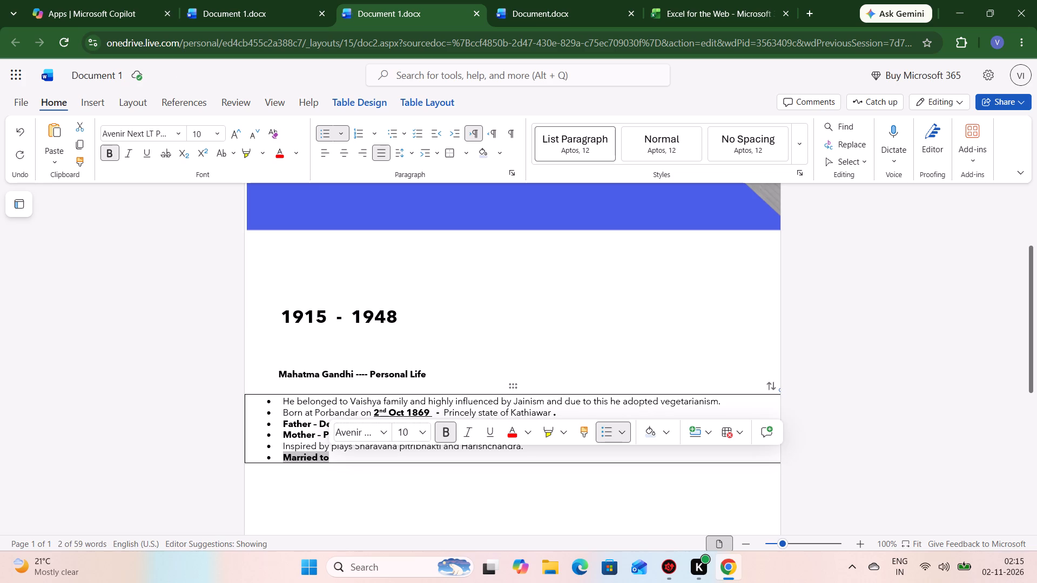
key(ctrl+b)
click(329, 459)
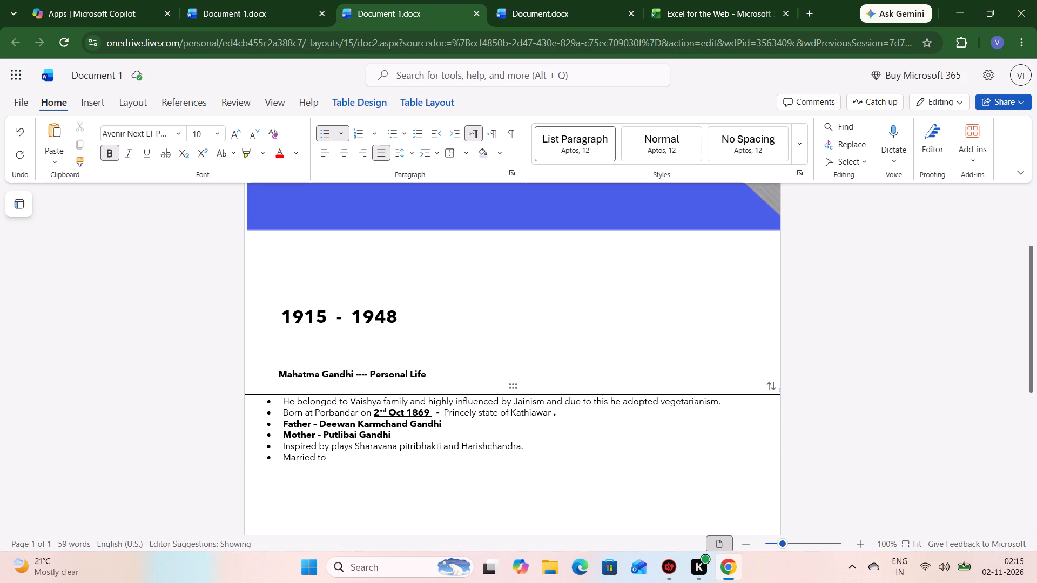
Continue the sixth bullet with "Kasturba" in bold followed by "at age of 13." in non-bold text.
key(ctrl+b)
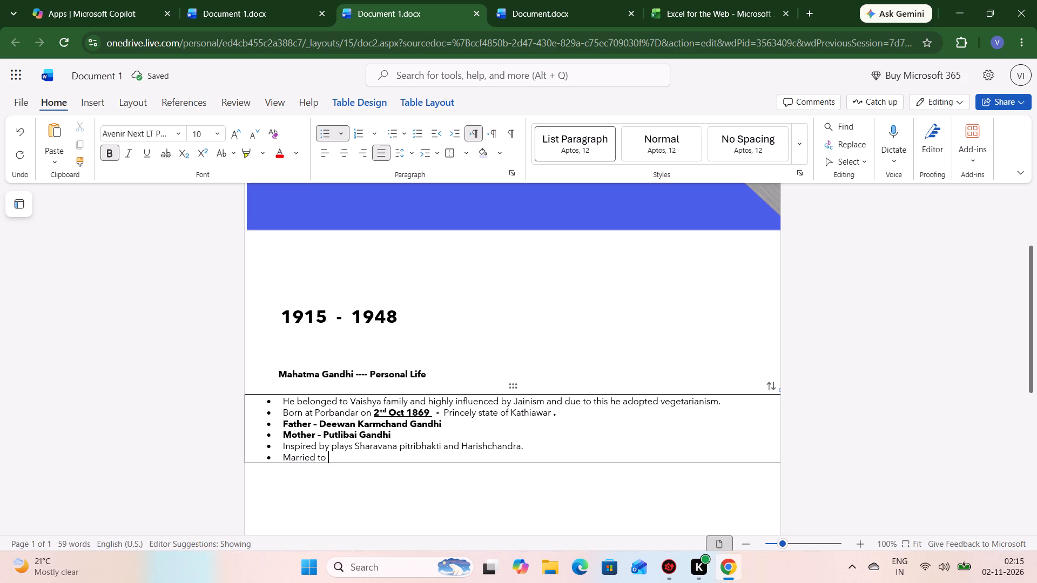
text(Kasturba)
key(space)
key(ctrl+b)
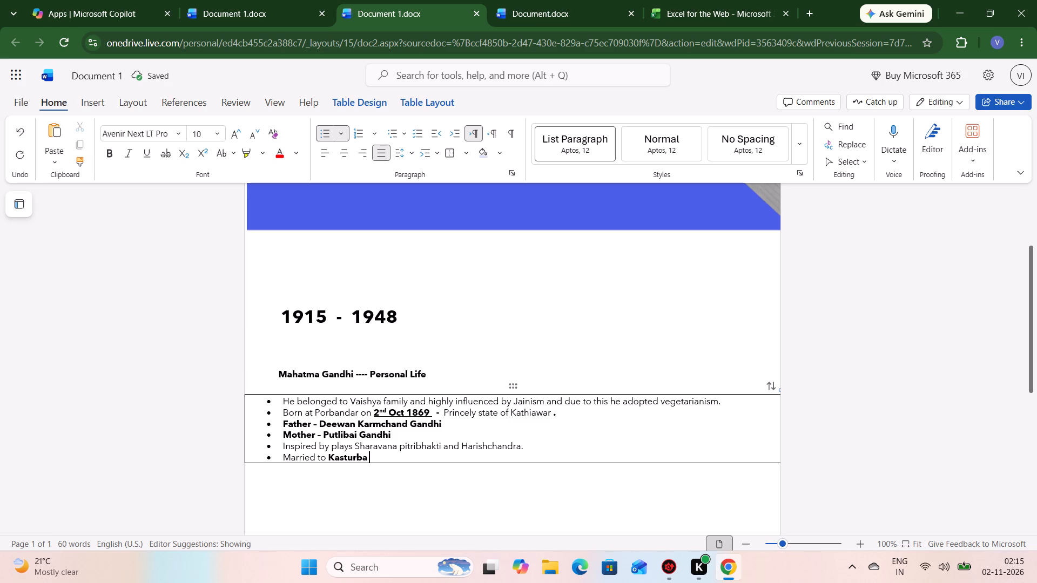
key(a)
text(t age of 13)
key(period)
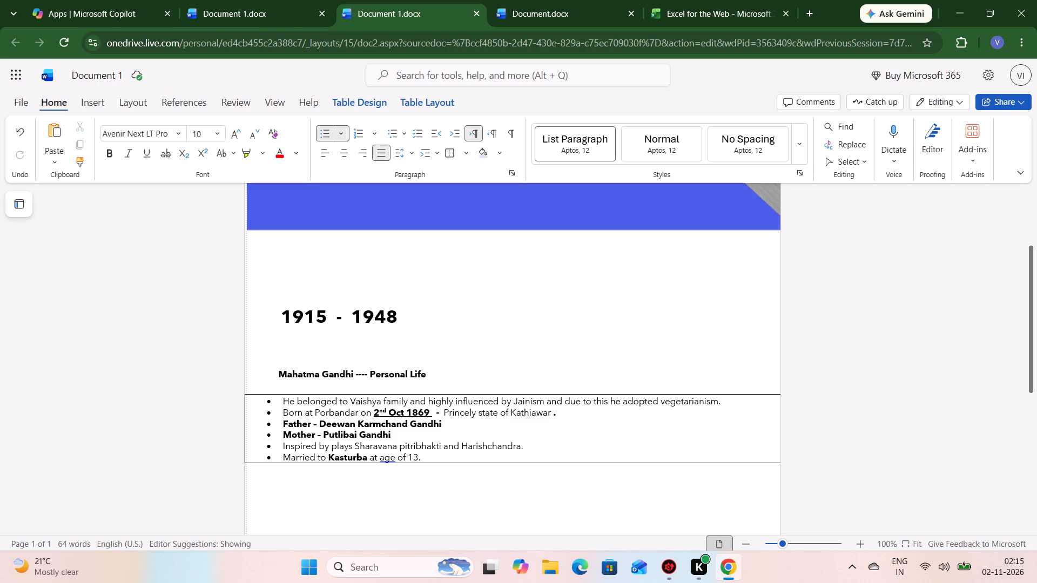
Accept the grammar suggestion "the age" for the word "age" in the sixth bullet.
click(387, 460)
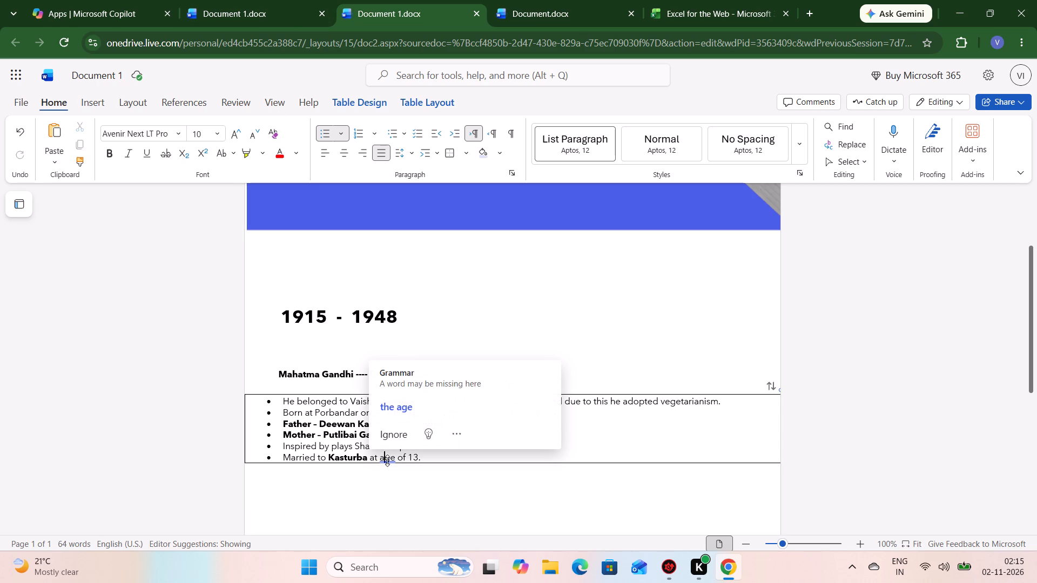
click(401, 398)
Add an empty line without bullet or indent below the sixth bullet inside the table.
click(442, 464)
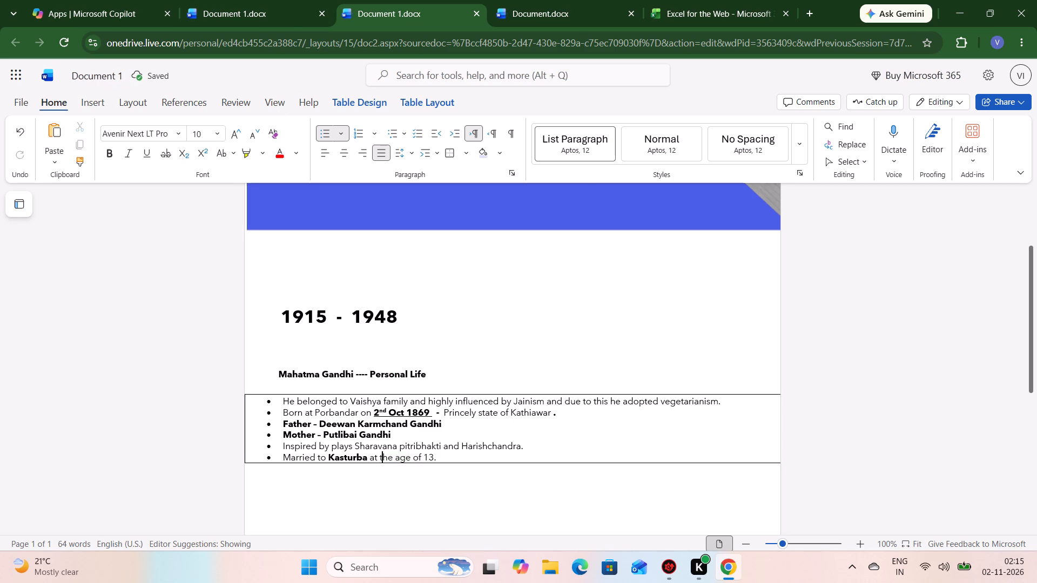
click(439, 451)
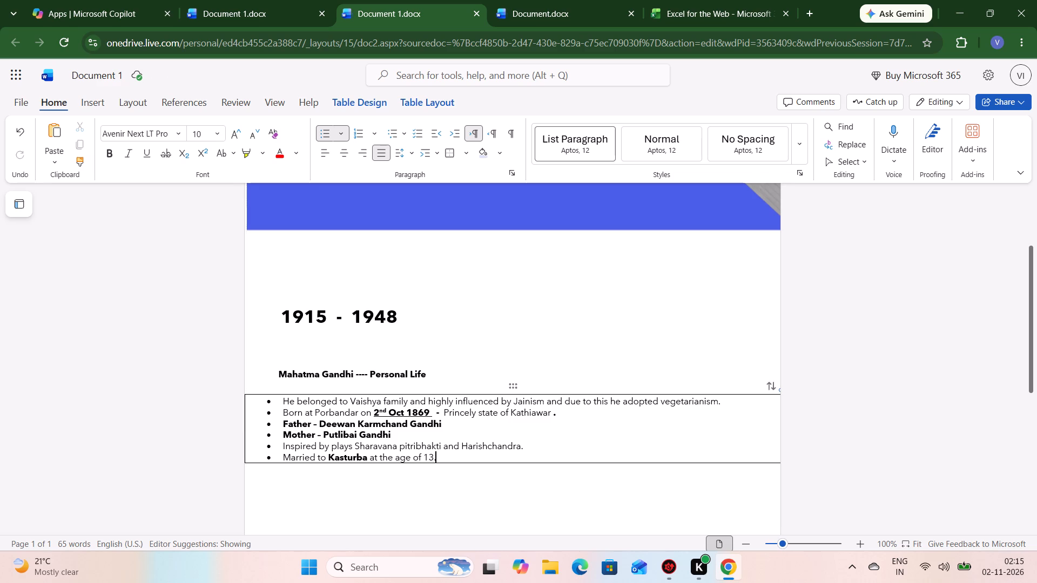
key(Return)
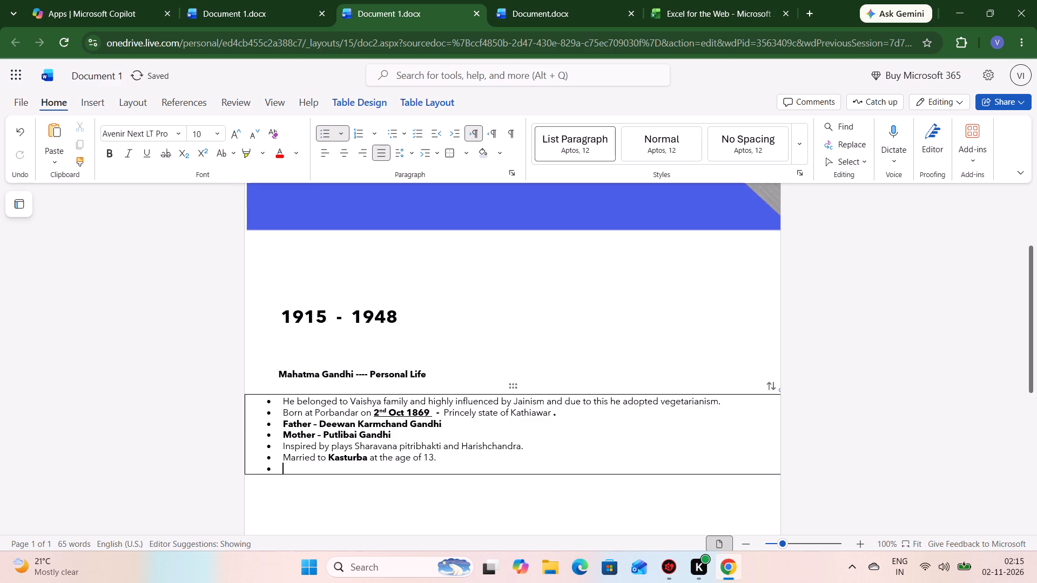
key(BackSpace)
key(BackSpace)
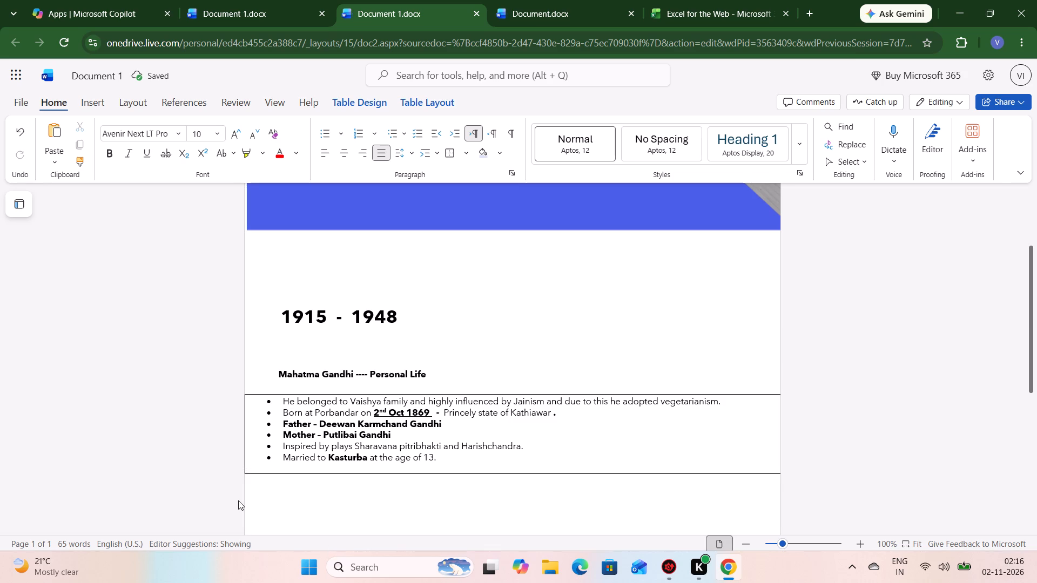
Leave an empty line below the Personal Life table and indent the following line with about a dozen spaces.
click(254, 491)
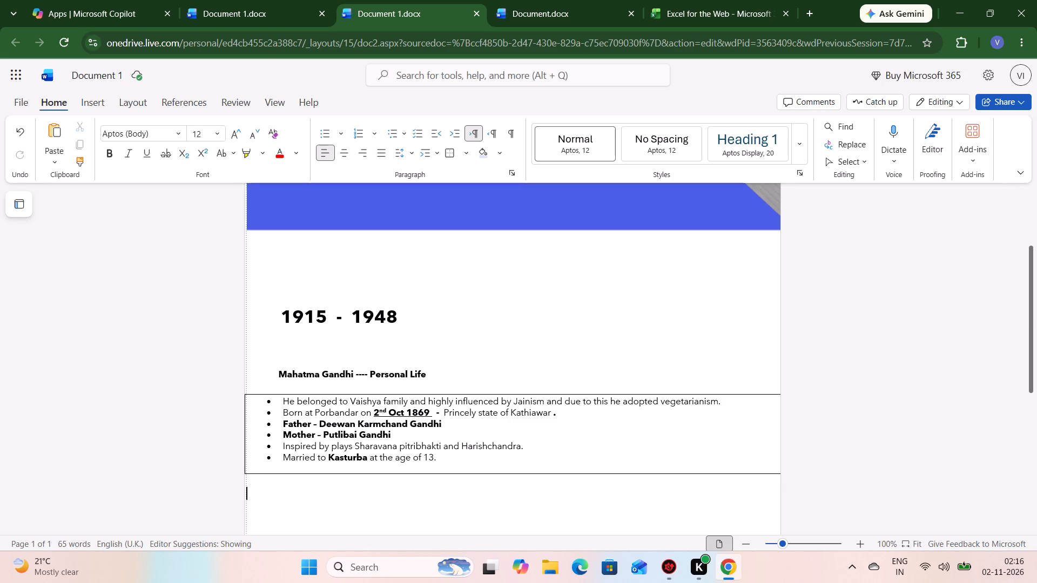
scroll(340, 517, down, 2)
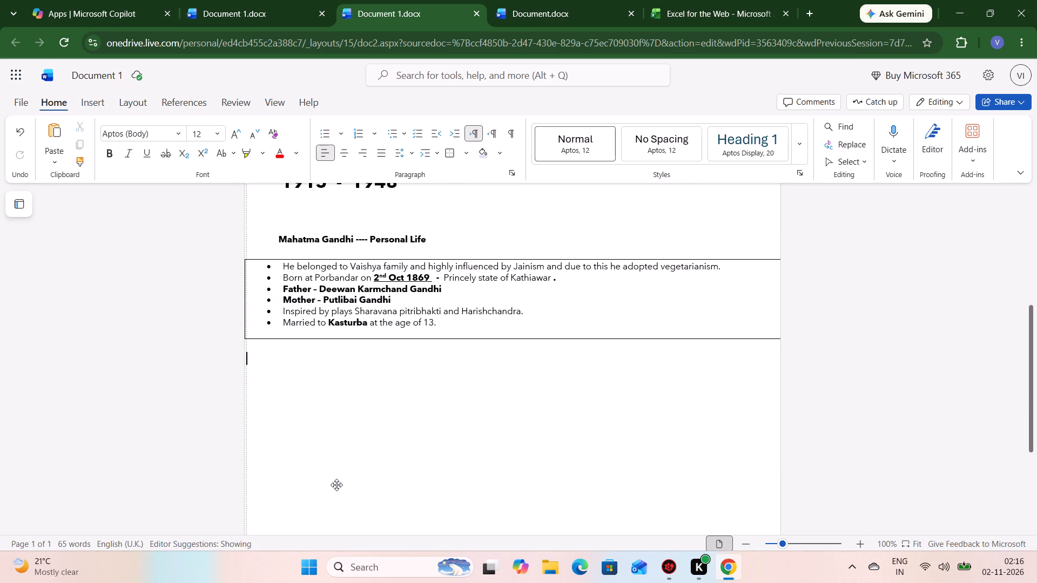
scroll(336, 485, up, 1)
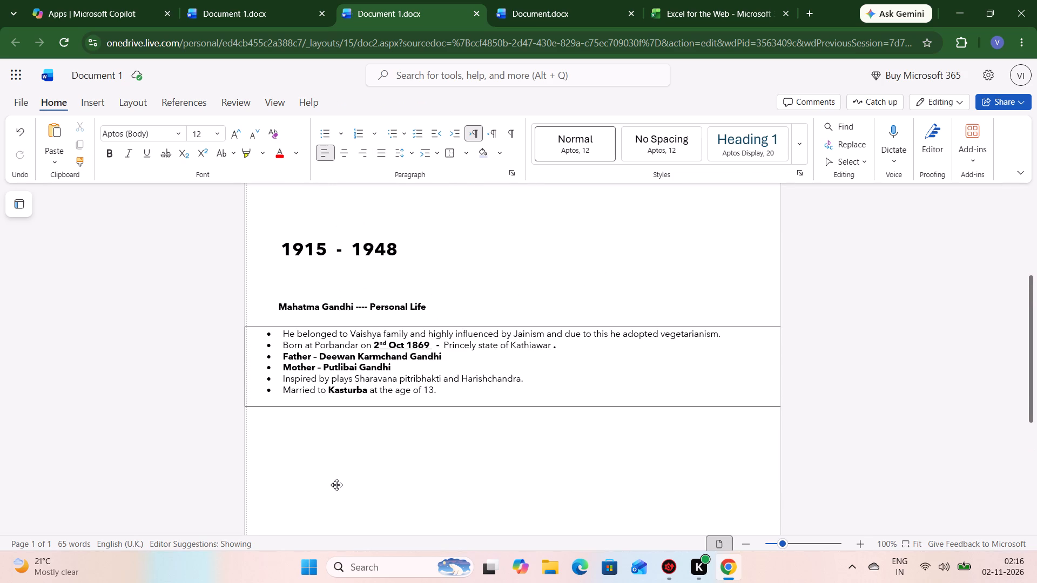
key(Return)
key(space)
key(space)
key(space)
key(space)
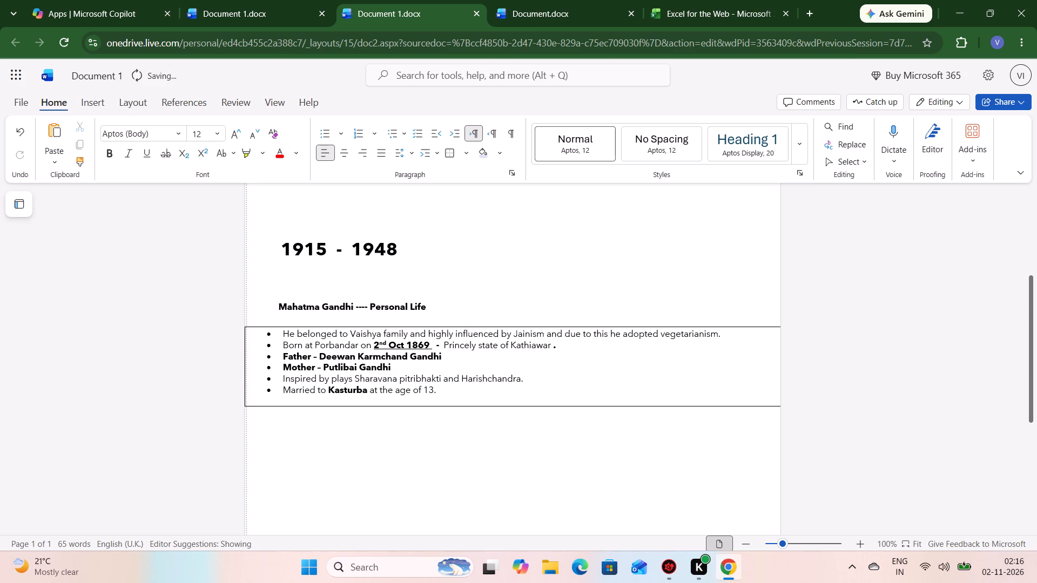
key(space)
key(space)
key(space)
key(space)
key(space)
key(space)
key(space)
key(space)
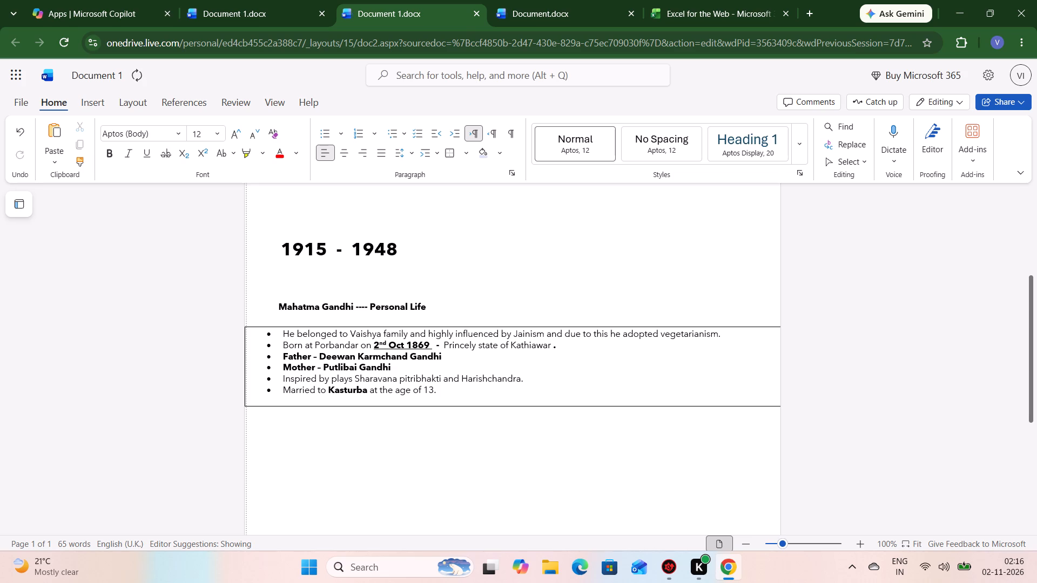
Enter the heading text "Time Line of Gandhi Ji's Life" on the indented line below the table.
key(shift+t)
text(ime)
key(space)
text(Line)
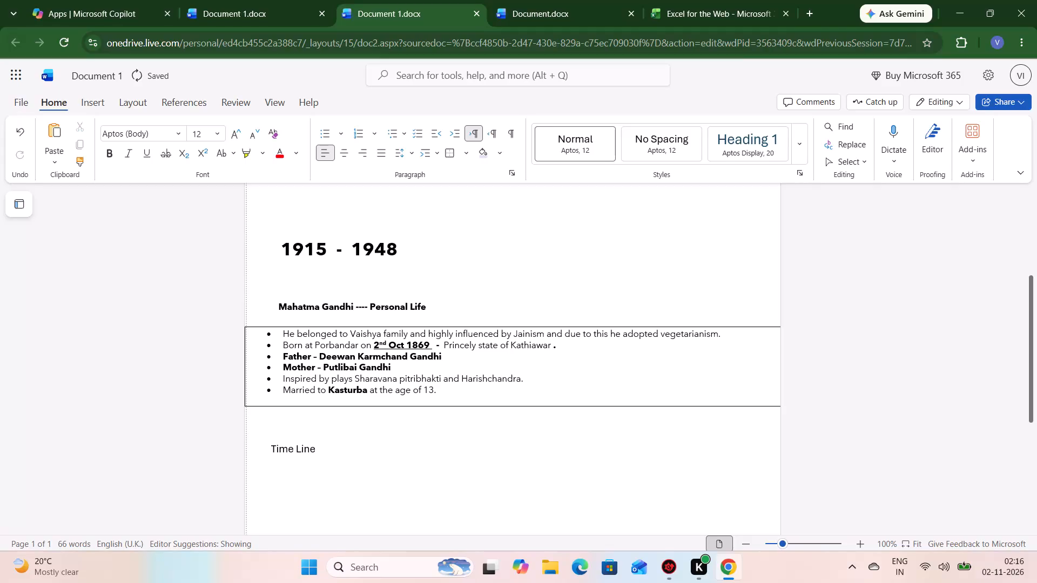
key(space)
text(of)
key(space)
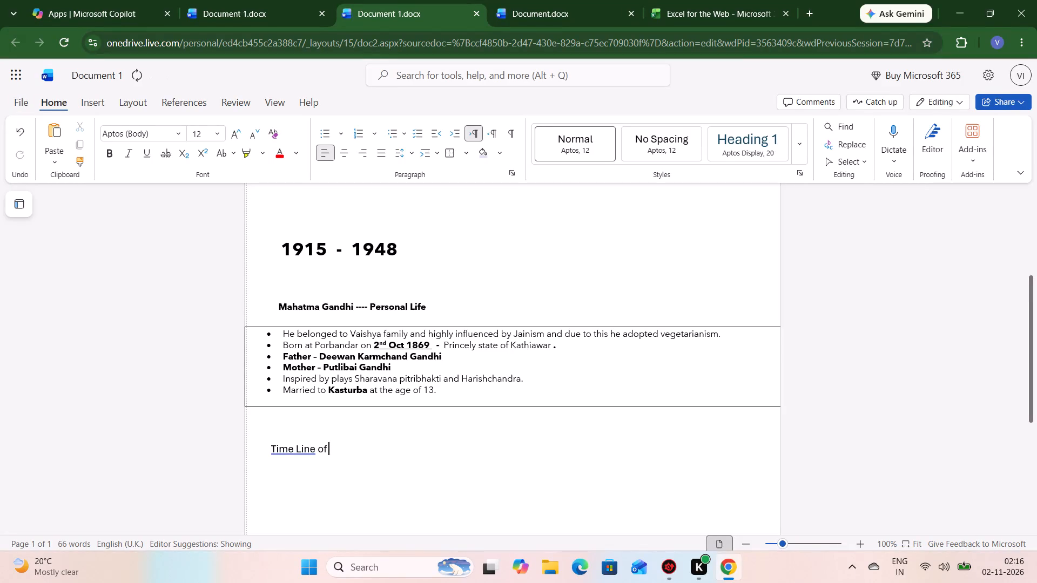
text(Gandhi)
key(space)
text(Ji)
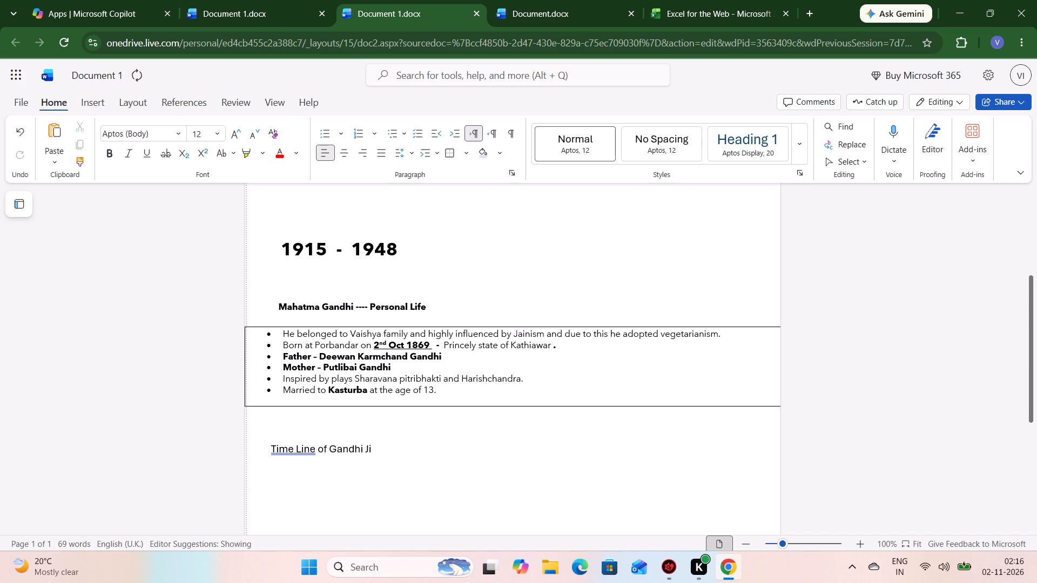
text('s)
key(space)
text(Life)
Ignore the grammar suggestion "Timeline" for the words "Time Line" in the new heading.
click(264, 453)
click(280, 455)
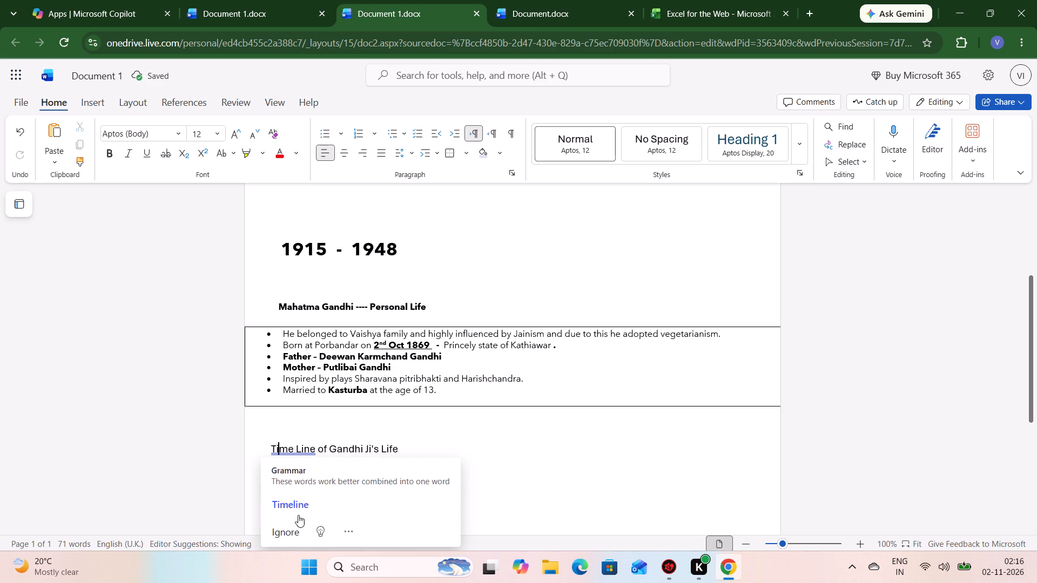
click(298, 528)
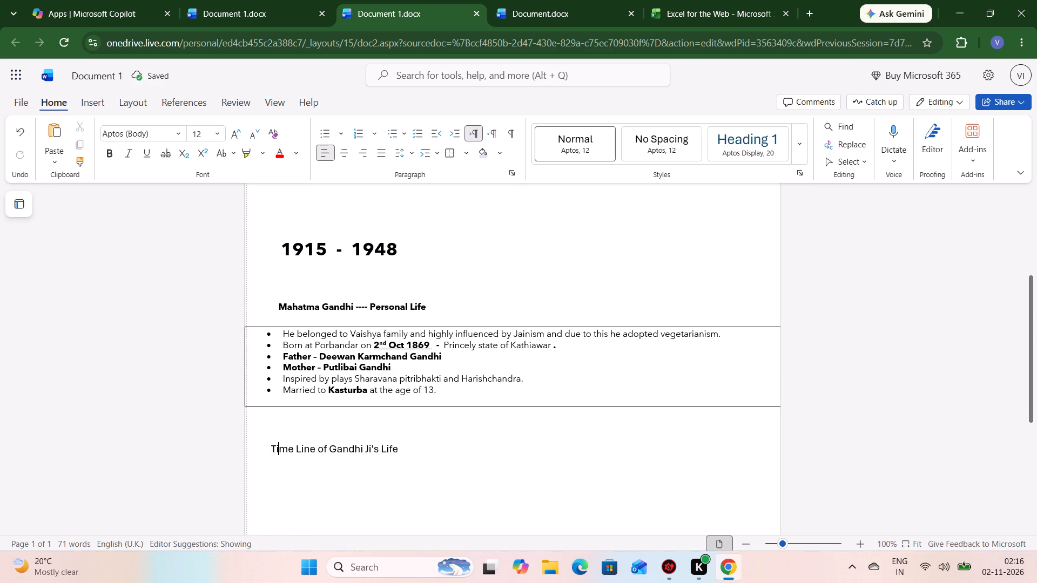
Change "Time Line" to the single word "Timeline" in the heading below the table.
click(300, 450)
key(BackSpace)
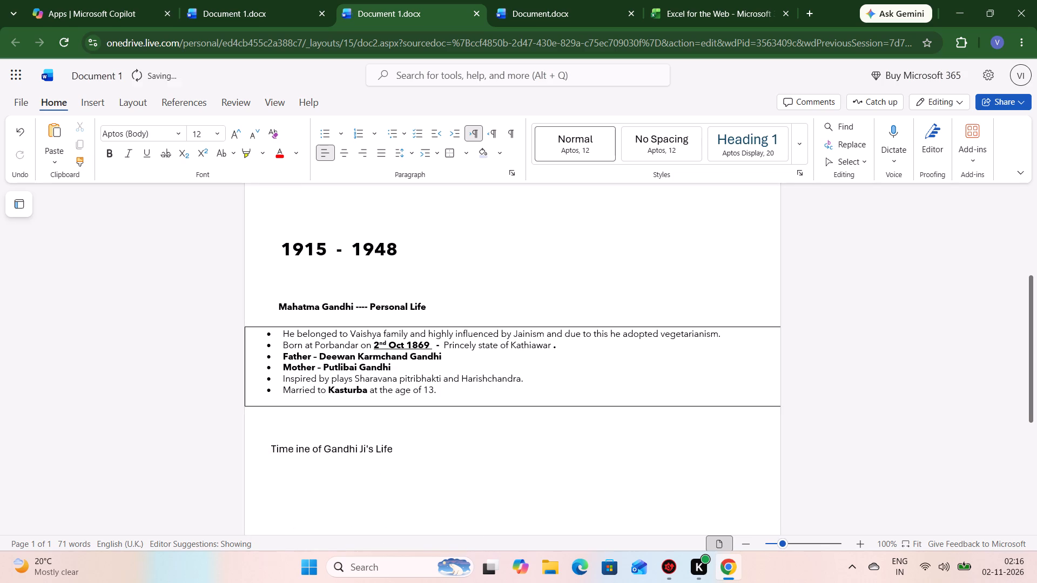
key(BackSpace)
key(l)
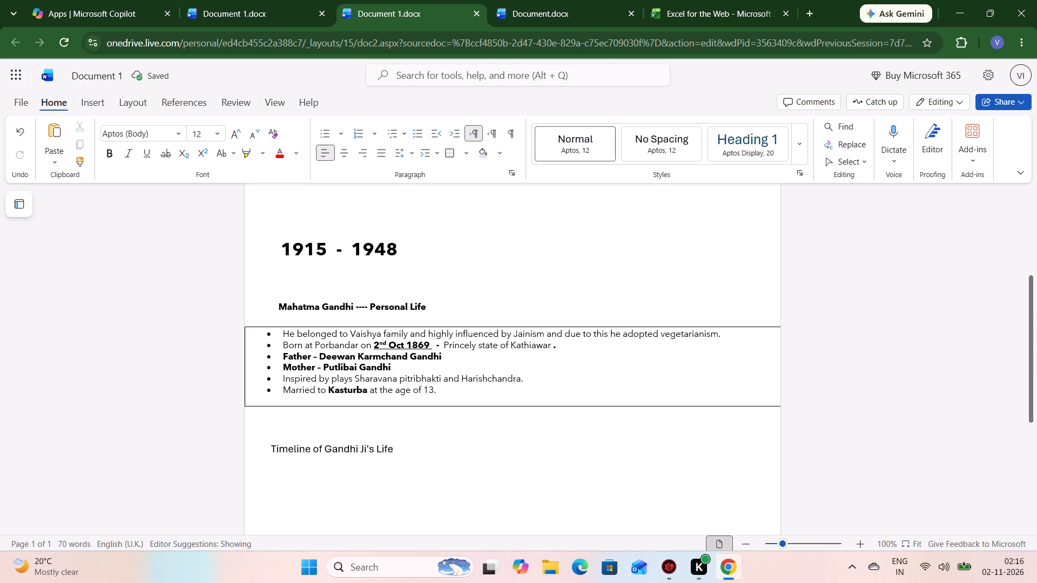
Format the heading "Timeline of Gandhi Ji's Life" in bold at font size 20, matching the "1915 - 1948" heading.
click(302, 248)
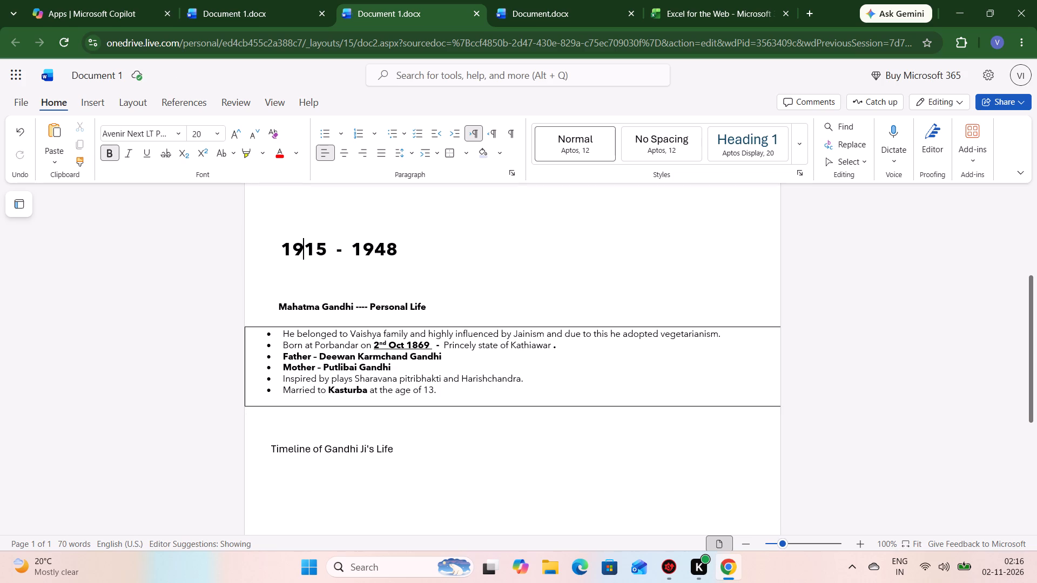
click(279, 451)
drag(270, 451, 414, 452)
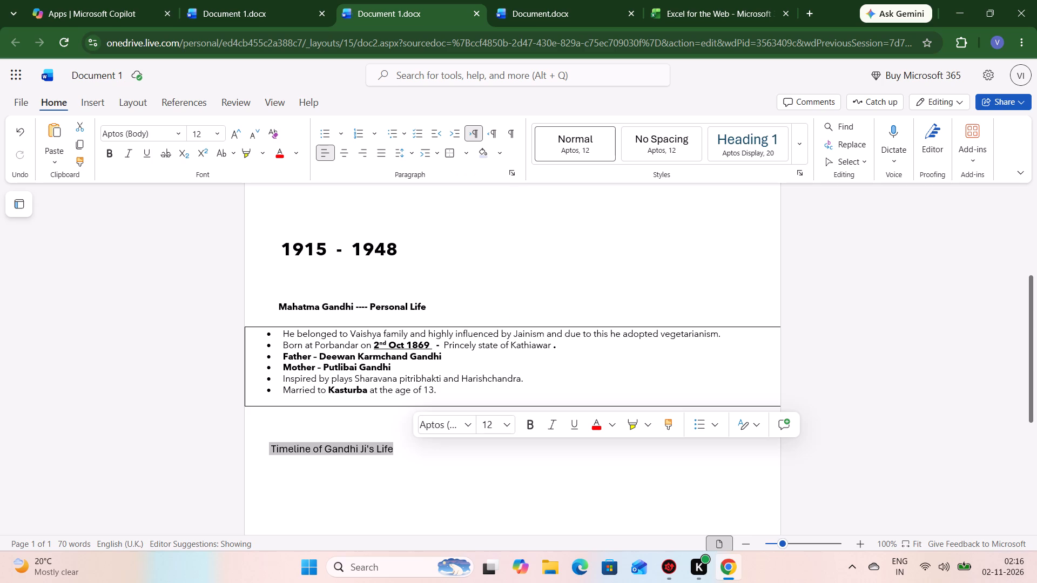
click(200, 135)
text(20)
key(Return)
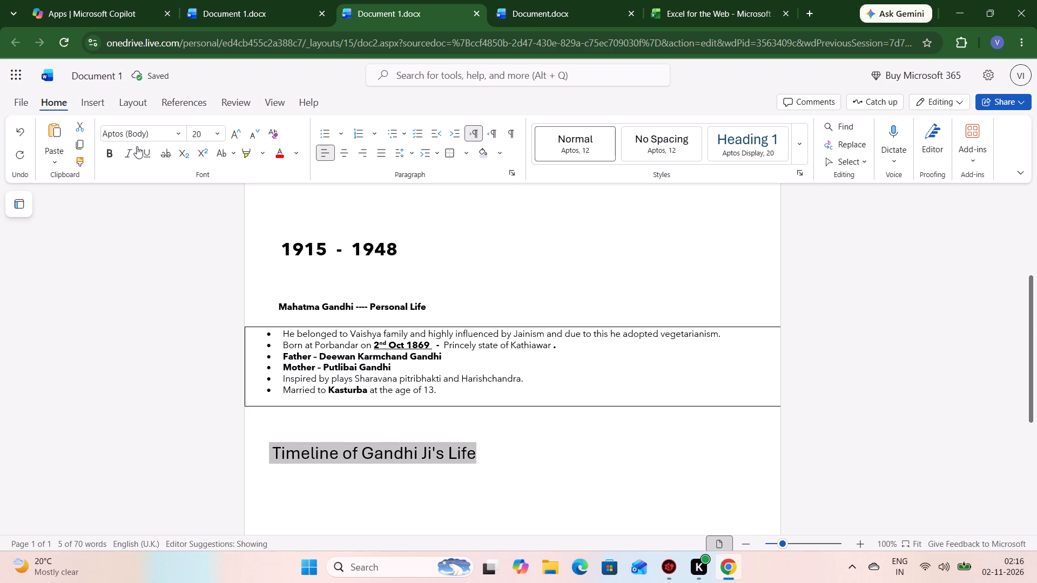
click(113, 150)
click(508, 462)
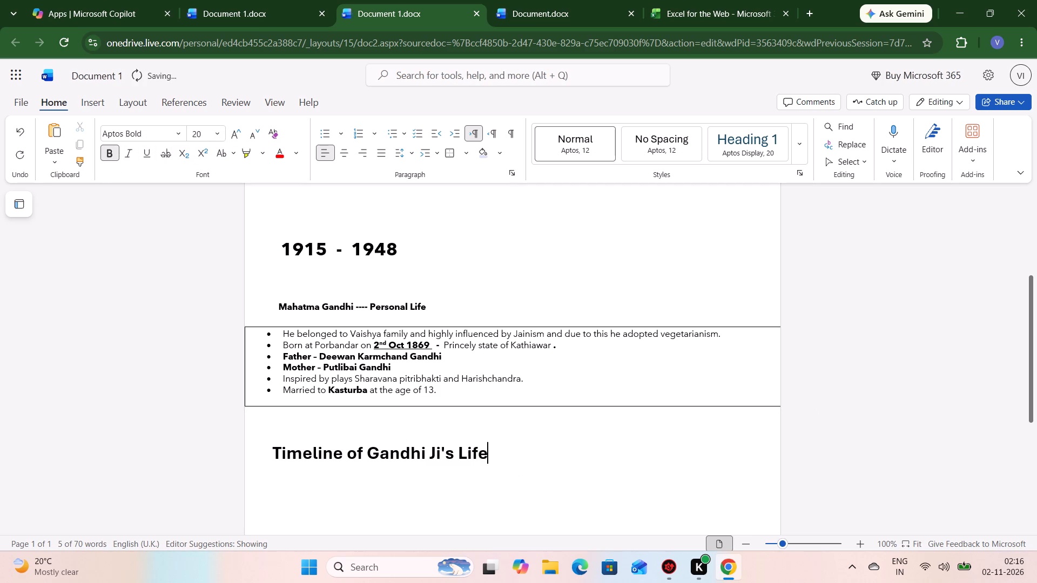
Start a new line below the Timeline heading and set its text to non-bold at font size 10.
key(space)
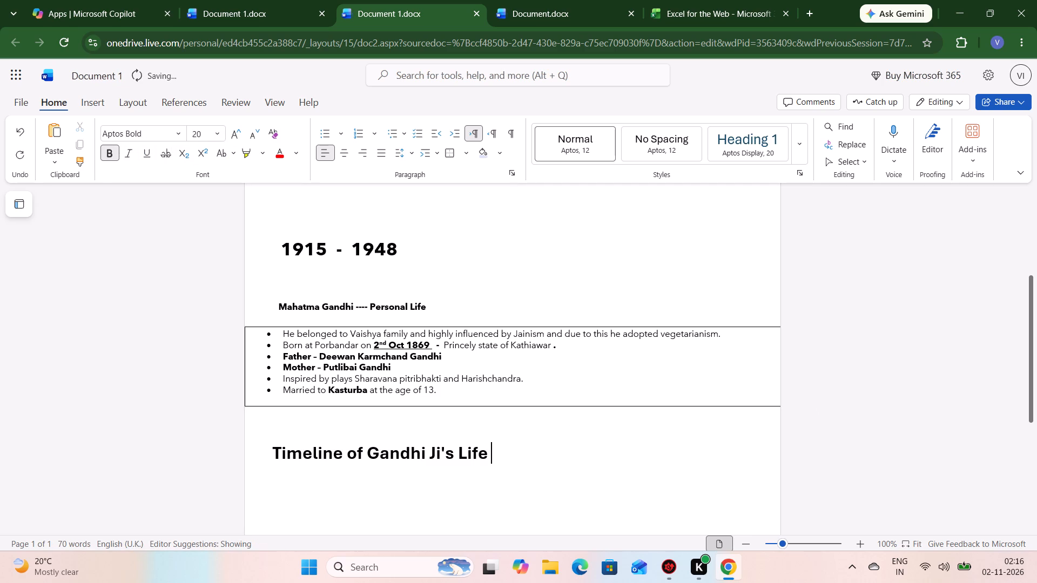
key(Return)
click(471, 370)
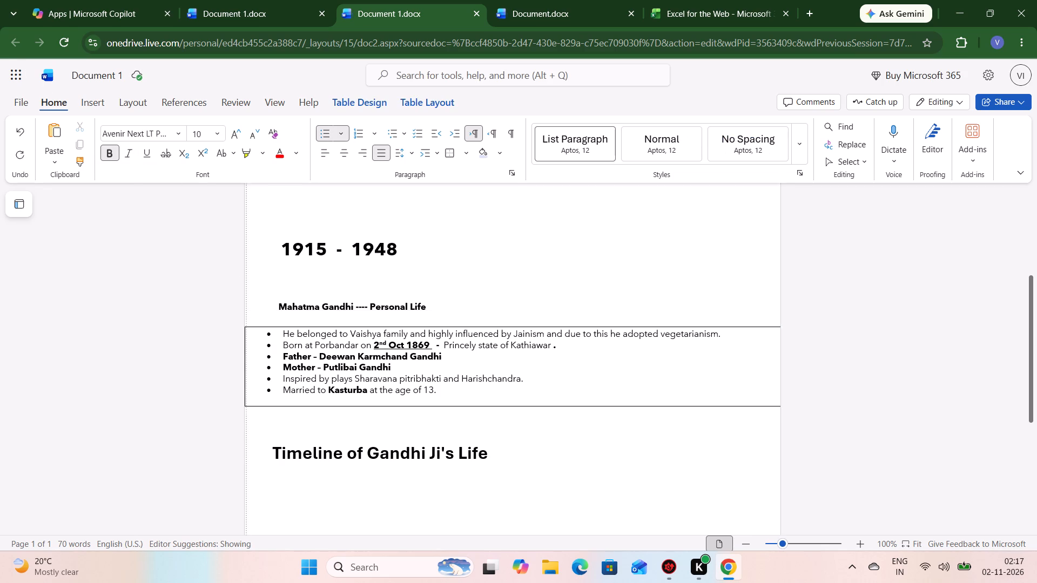
click(263, 484)
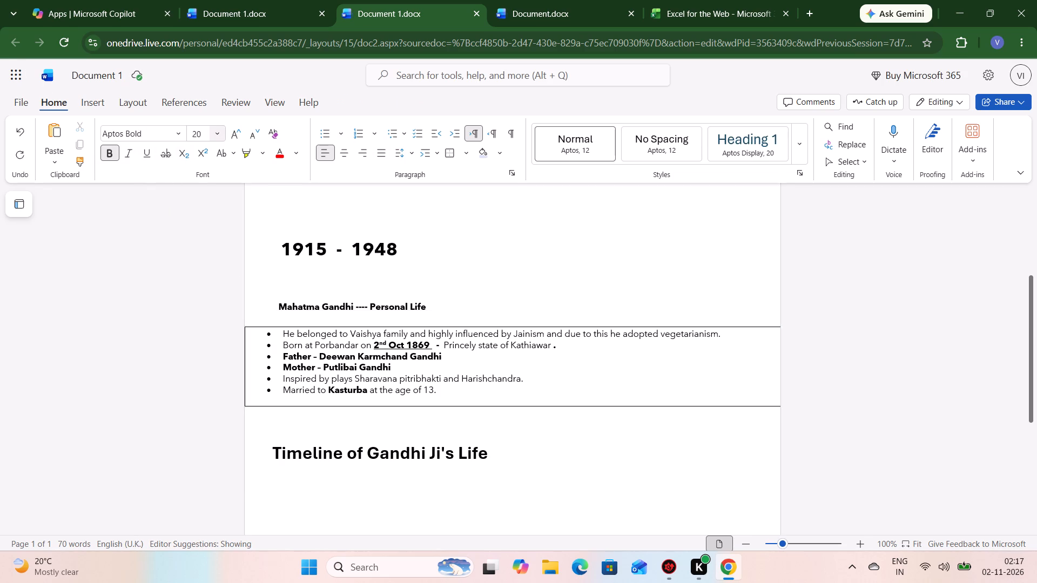
click(195, 135)
text(10)
key(Return)
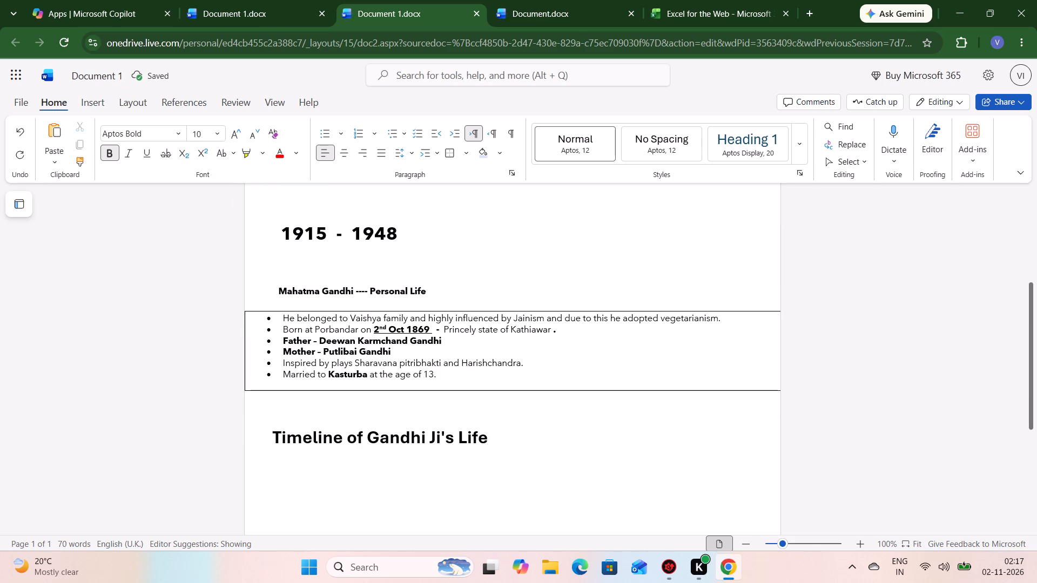
key(ctrl+b)
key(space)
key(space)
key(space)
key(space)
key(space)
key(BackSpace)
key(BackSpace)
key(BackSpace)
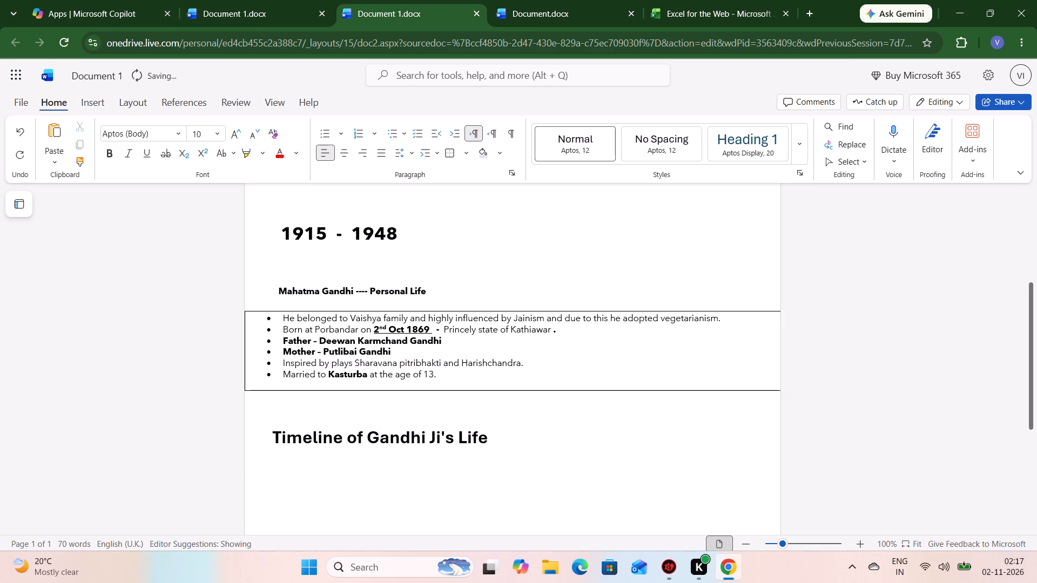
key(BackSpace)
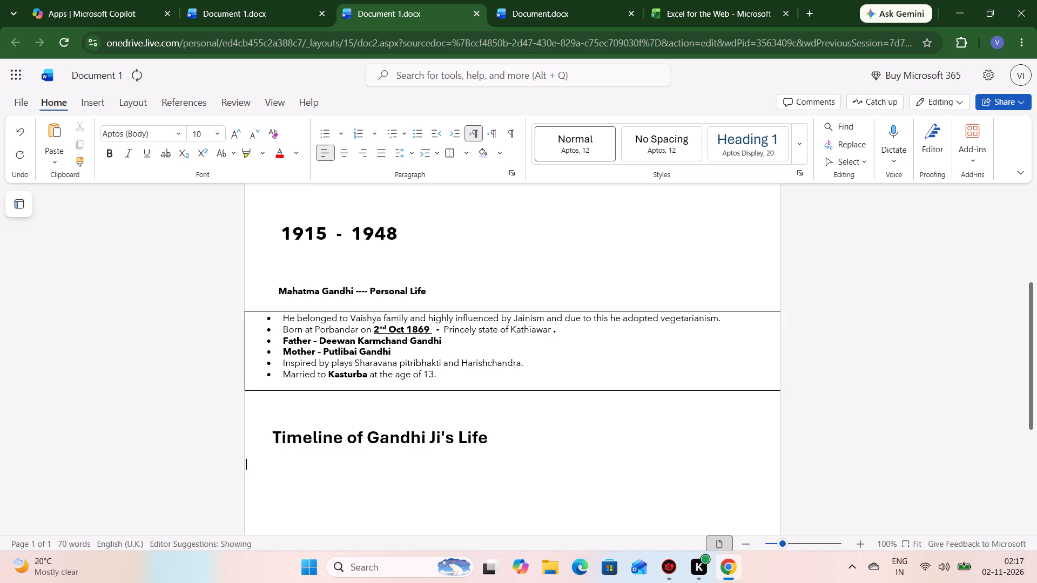
Insert a table with one row and one column below the Timeline heading.
scroll(418, 202, down, 2)
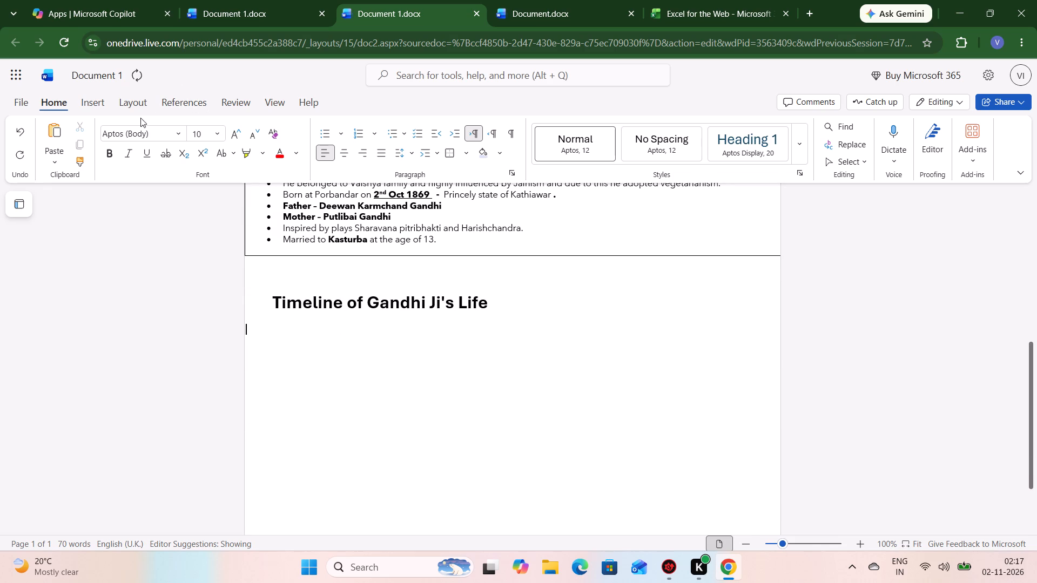
click(84, 99)
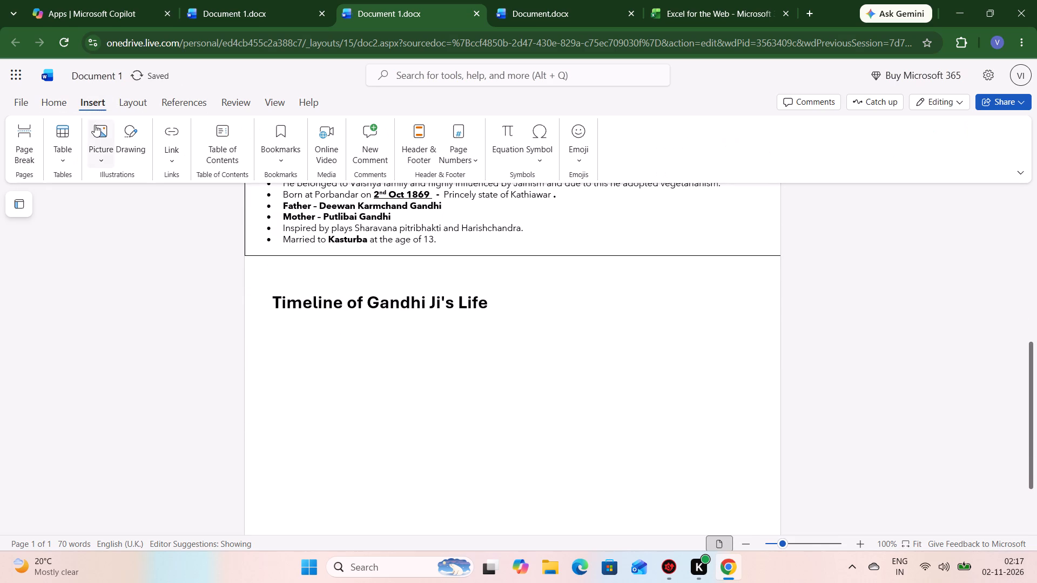
click(70, 127)
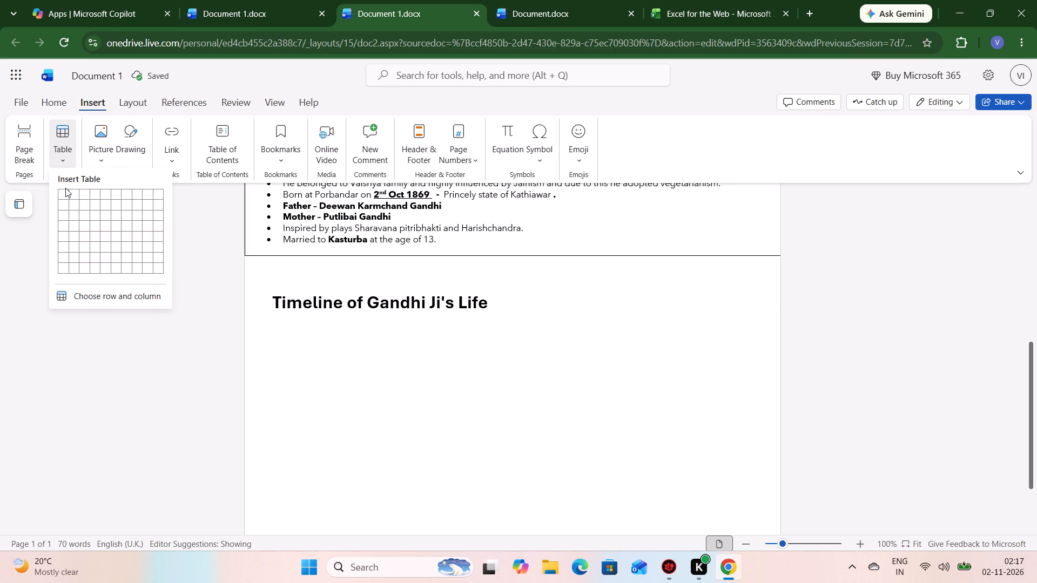
click(64, 191)
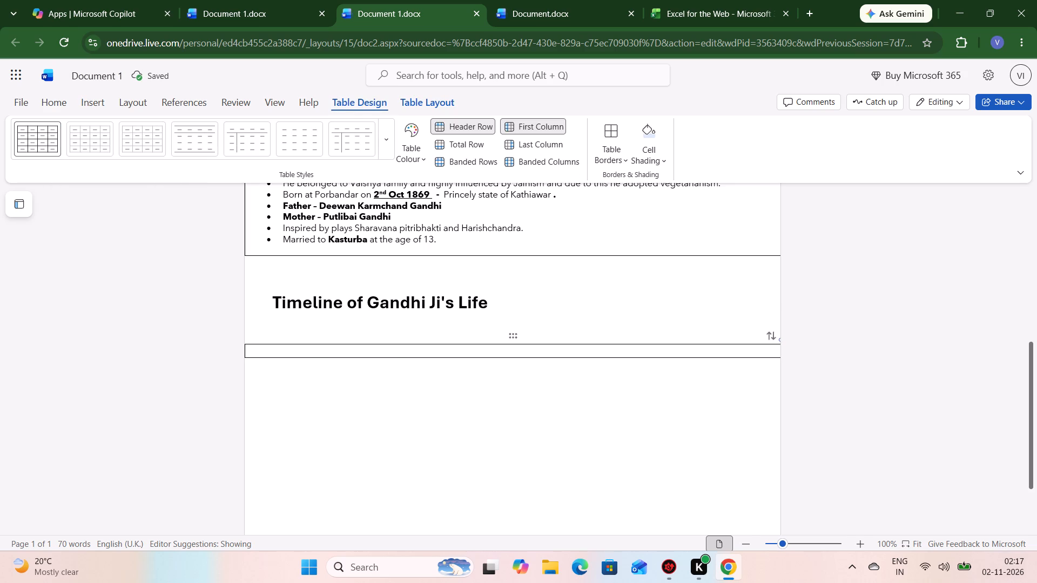
Enlarge the new table's row downward until it is about twice as tall as the Personal Life table.
drag(418, 357, 433, 477)
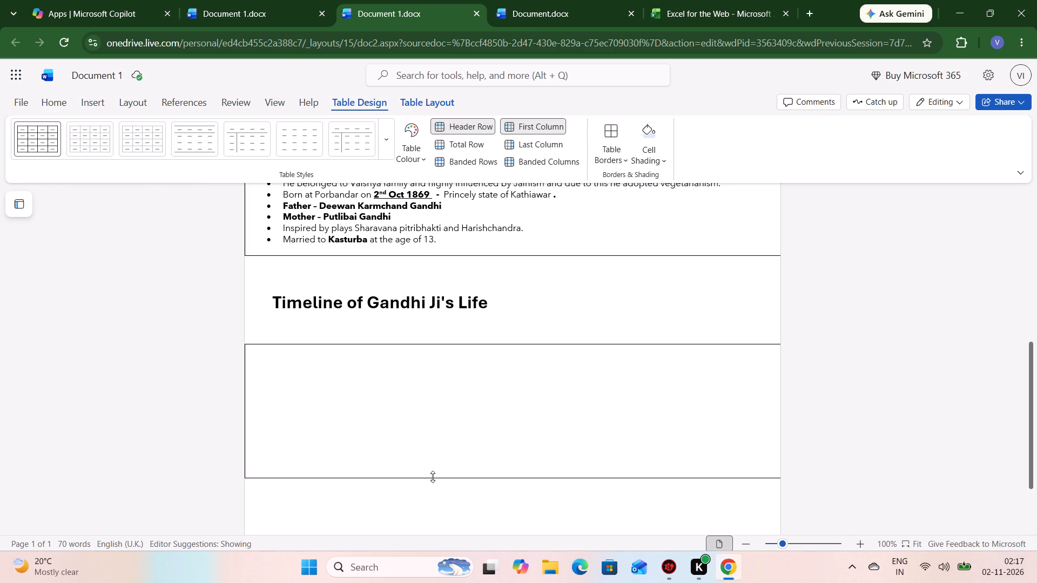
drag(433, 477, 437, 513)
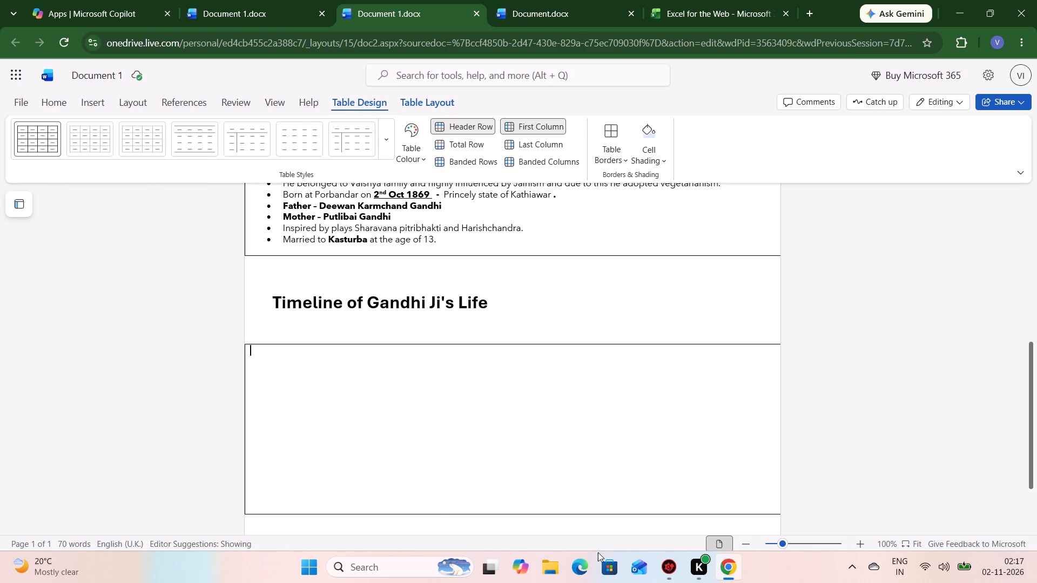